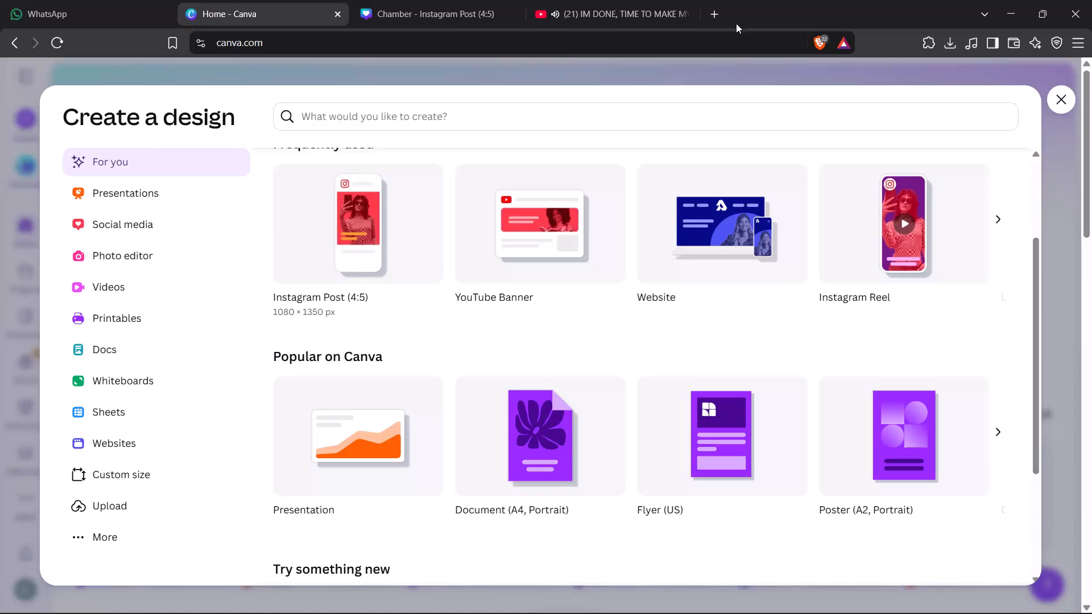
# Open a new browser tab alongside the Canva design tabs.
pyautogui.click(719, 18)
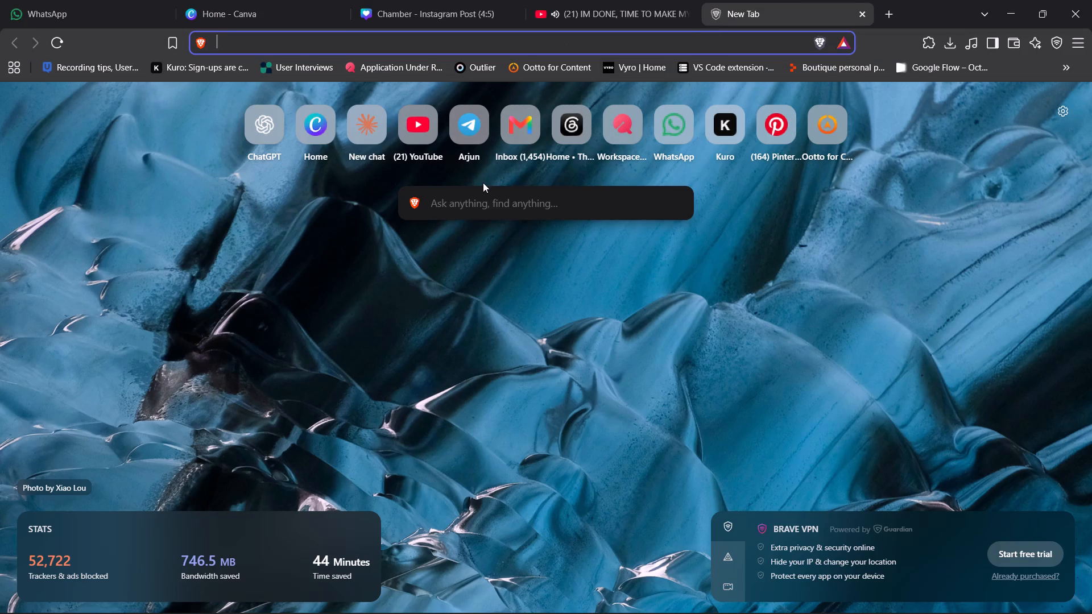
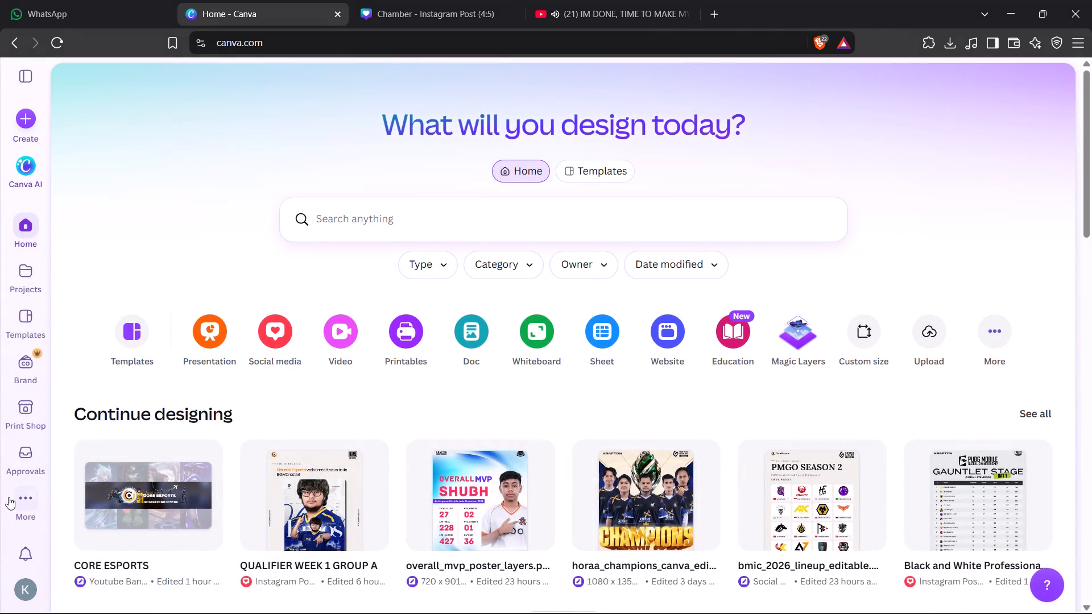
# Reload the Canva home page to refresh the recent designs.
pyautogui.click(63, 42)
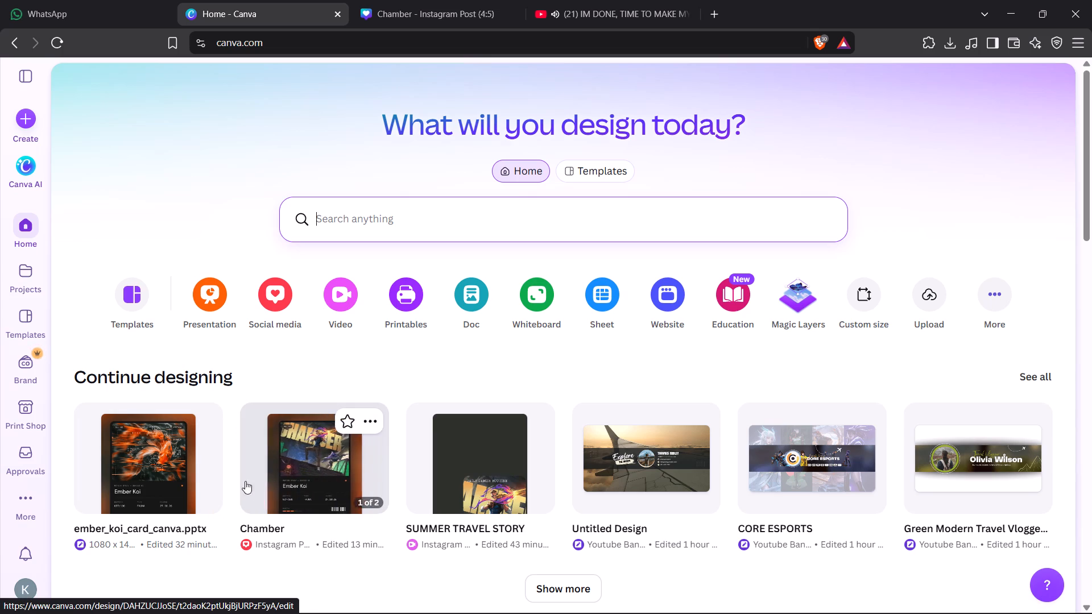
# Open the available actions for the recent design ember_koi_card_canva.pptx.
pyautogui.click(200, 420)
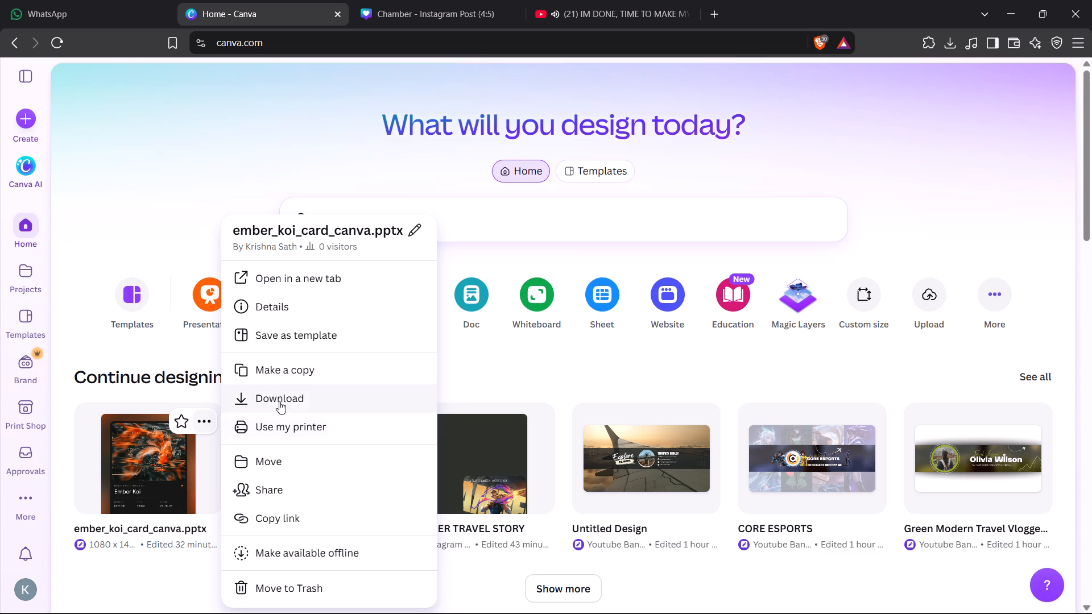
# Move the ember_koi_card_canva.pptx, SUMMER TRAVEL STORY, first Untitled Design and Green Modern Travel banner designs to the trash.
pyautogui.click(292, 586)
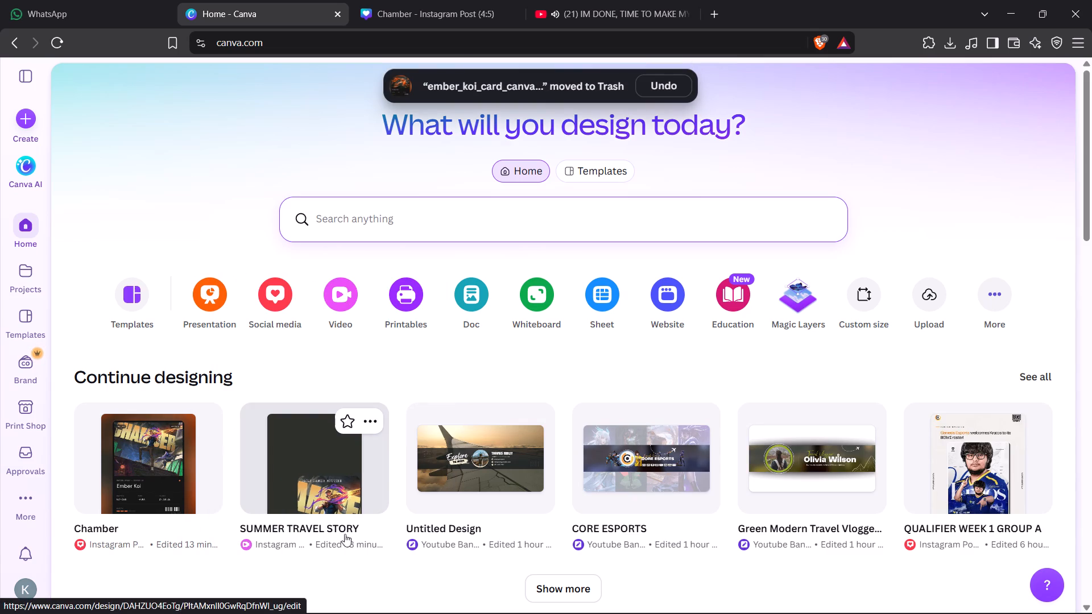
pyautogui.click(374, 410)
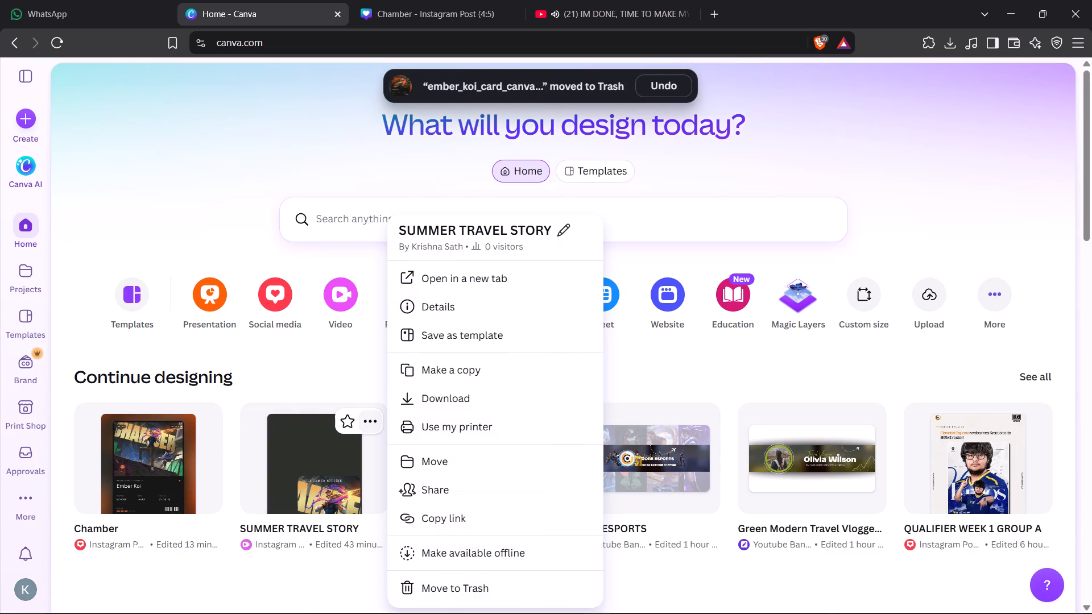
pyautogui.click(429, 582)
pyautogui.moveTo(375, 421); pyautogui.dragTo(373, 429)
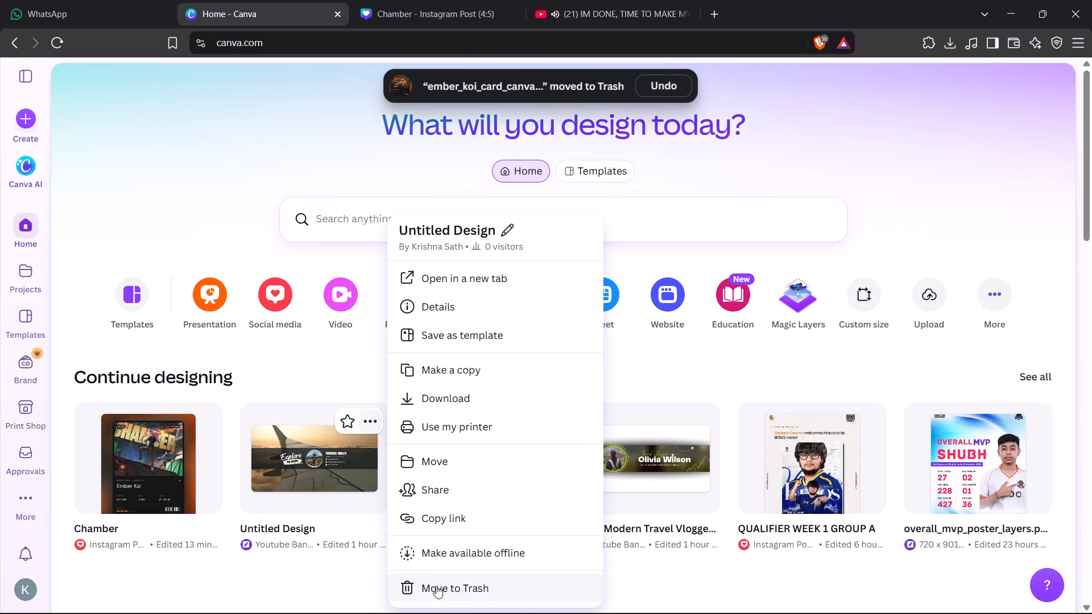
pyautogui.click(436, 586)
pyautogui.click(536, 420)
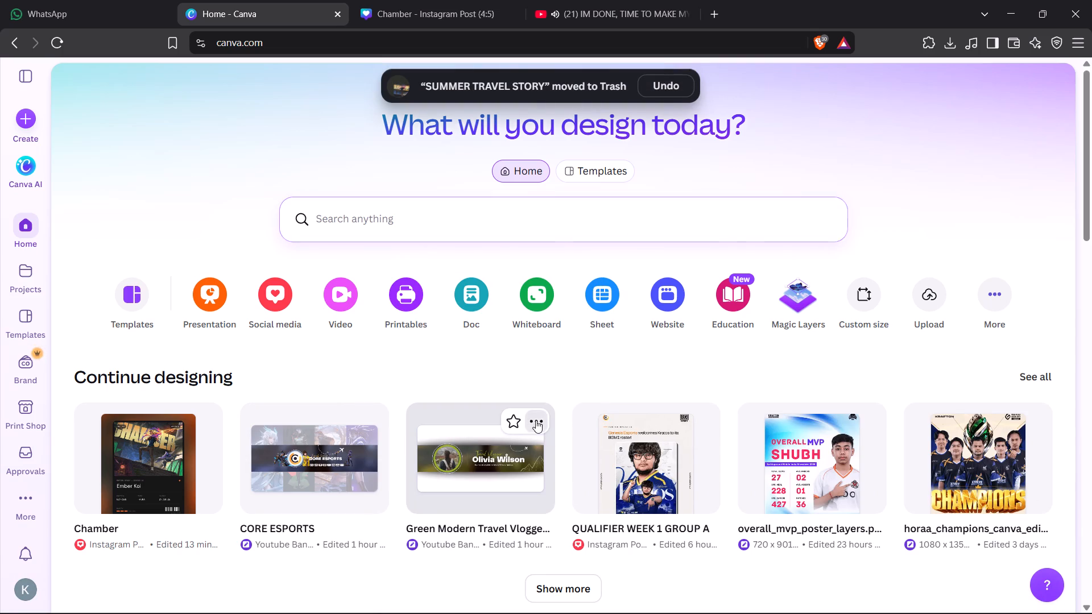
pyautogui.click(604, 588)
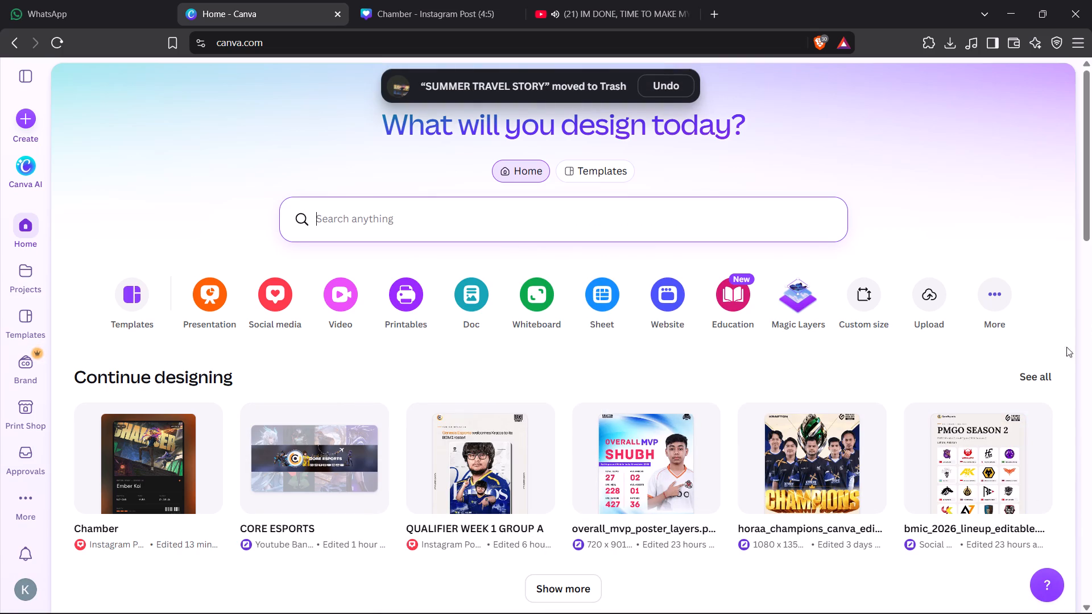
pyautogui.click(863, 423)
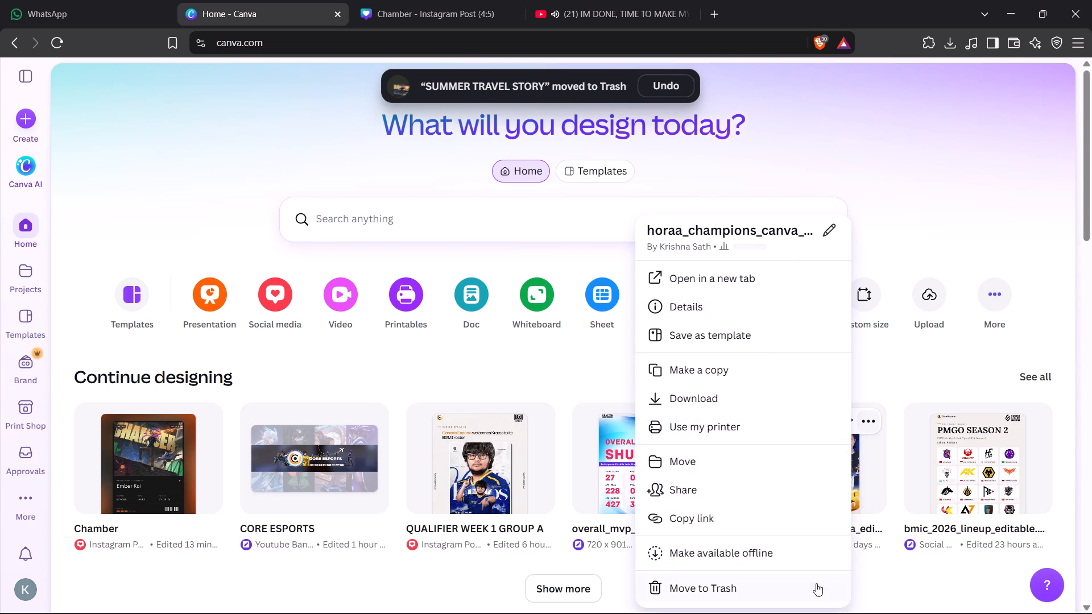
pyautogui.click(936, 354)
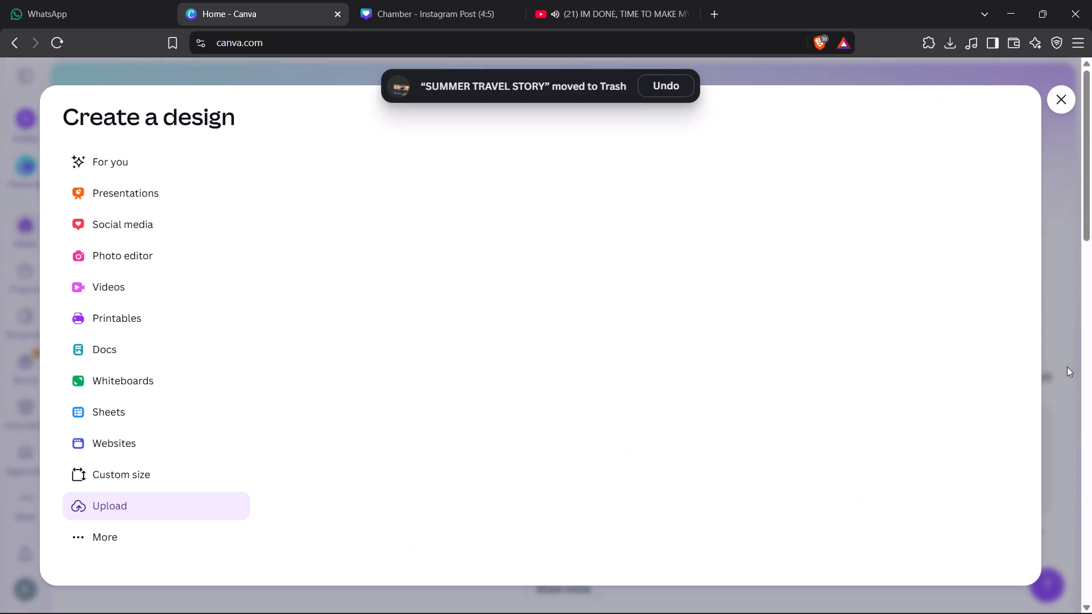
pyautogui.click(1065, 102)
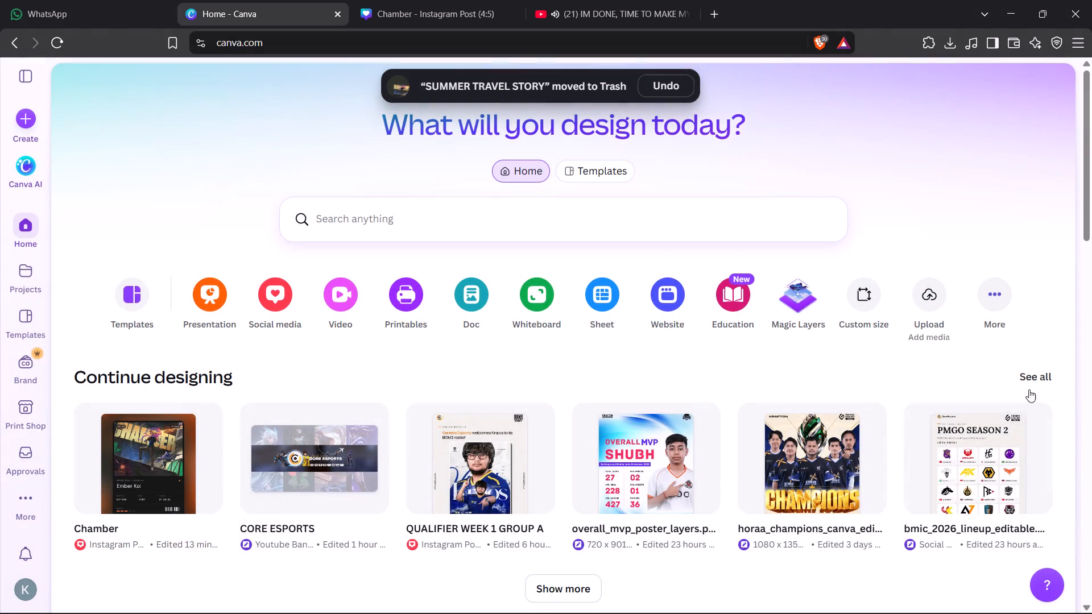
# Show all recent designs and move the orange "Roster Updates" design with the Hindi title to the trash.
pyautogui.click(1037, 380)
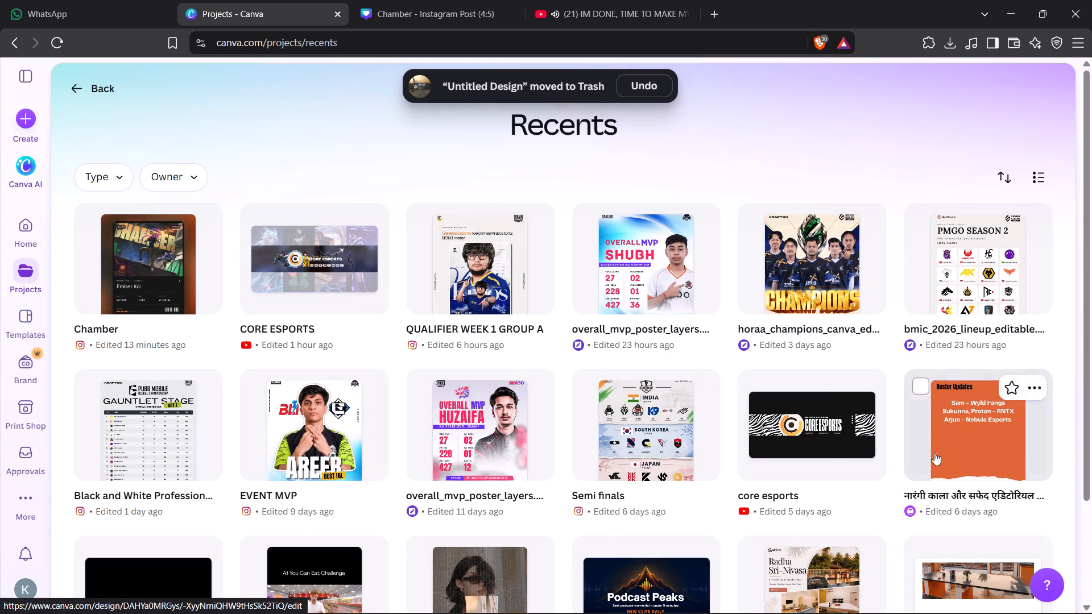
pyautogui.click(1036, 392)
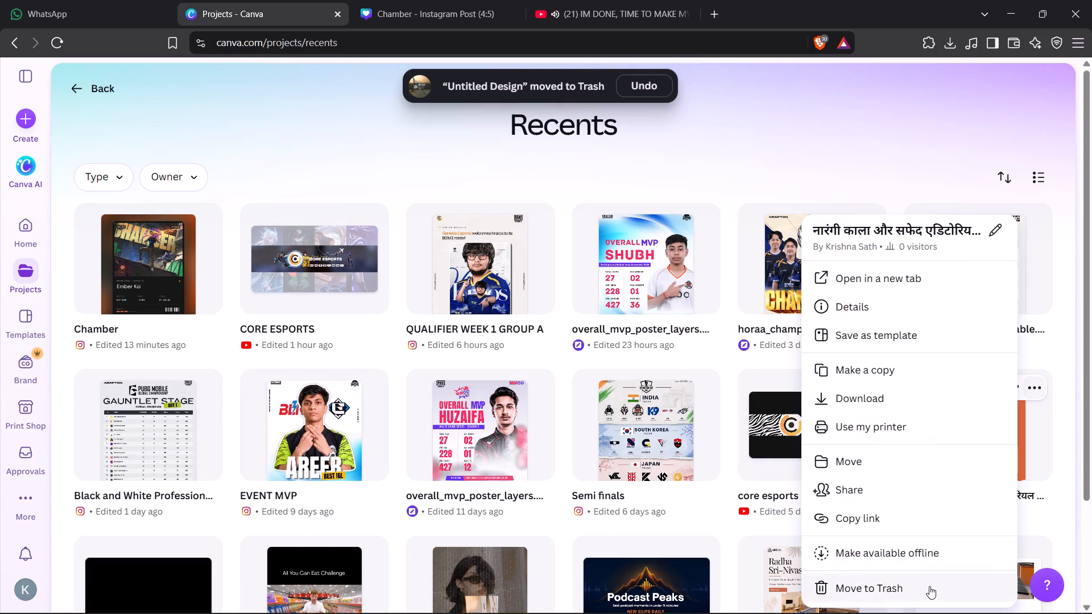
pyautogui.click(928, 587)
# Open the White and Brown Modern Real Estate Instagram Post template for editing.
pyautogui.scroll(-2, 632, 495)
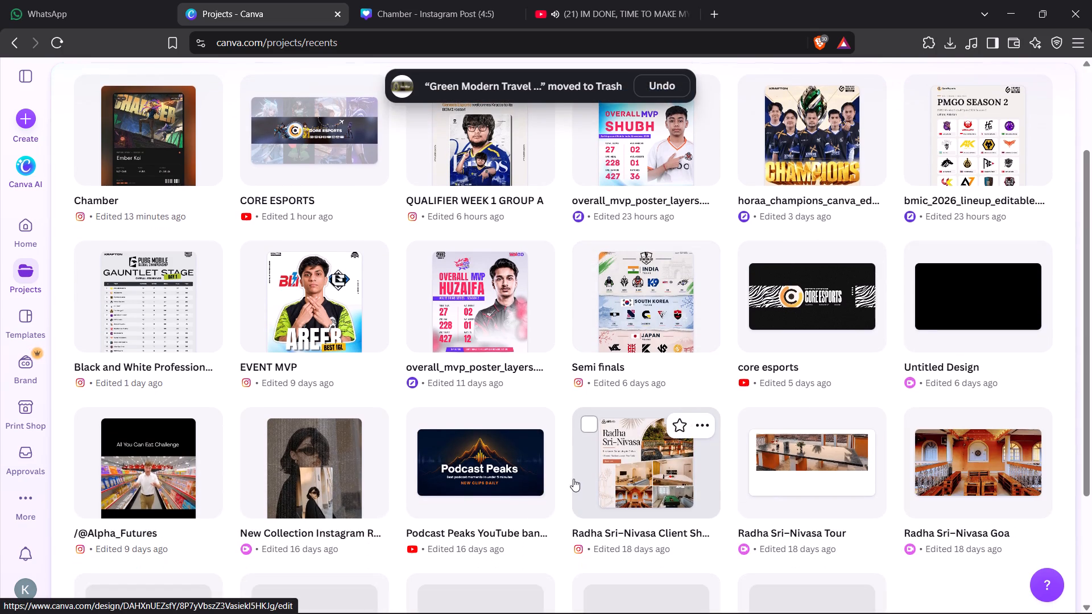
pyautogui.click(1033, 256)
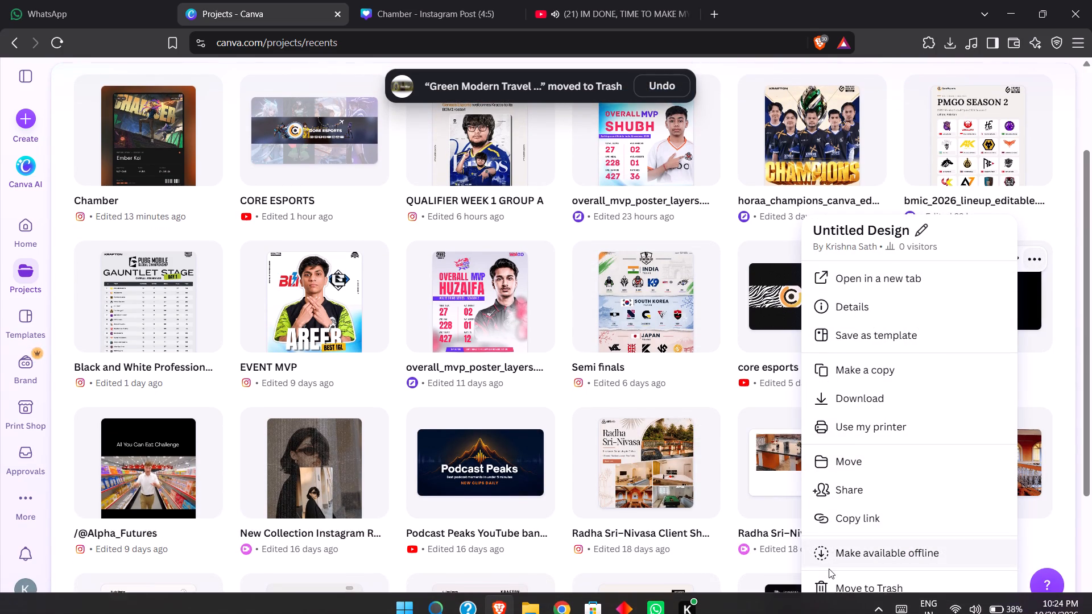
# Move the black Untitled Design beside the core esports banner to the trash.
pyautogui.click(847, 586)
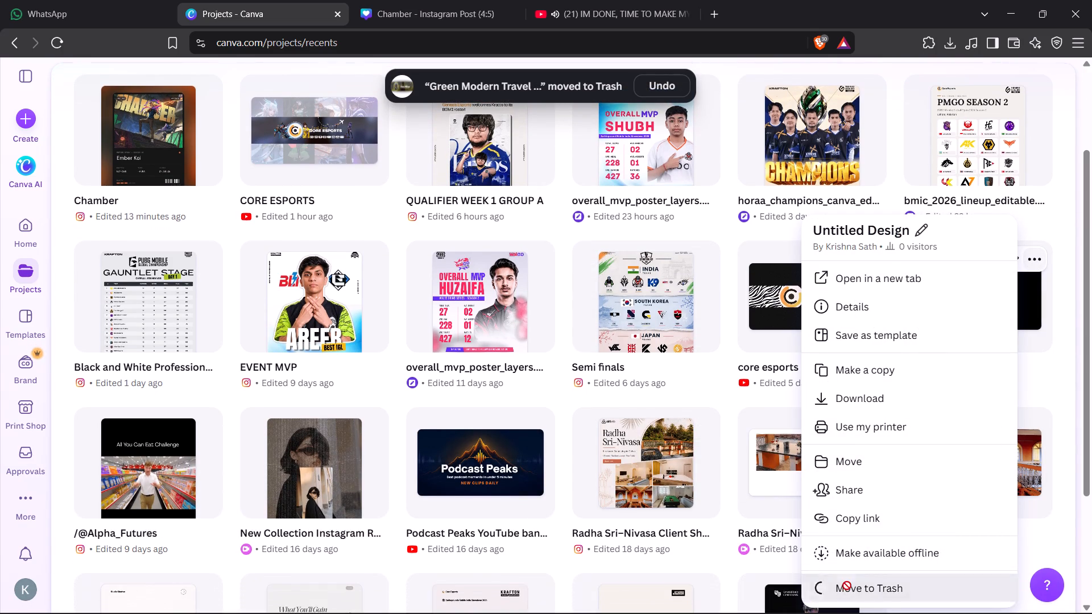
# Open the Red Black and White Meet The Founder Instagram Carousel to view its first page, and close it.
pyautogui.scroll(-2, 967, 526)
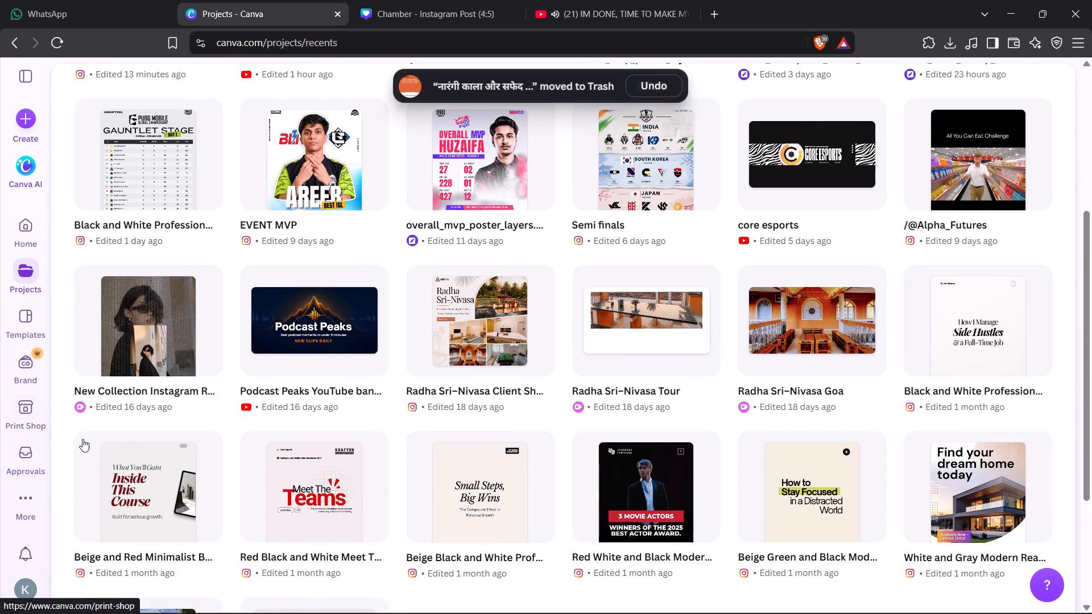
pyautogui.click(312, 474)
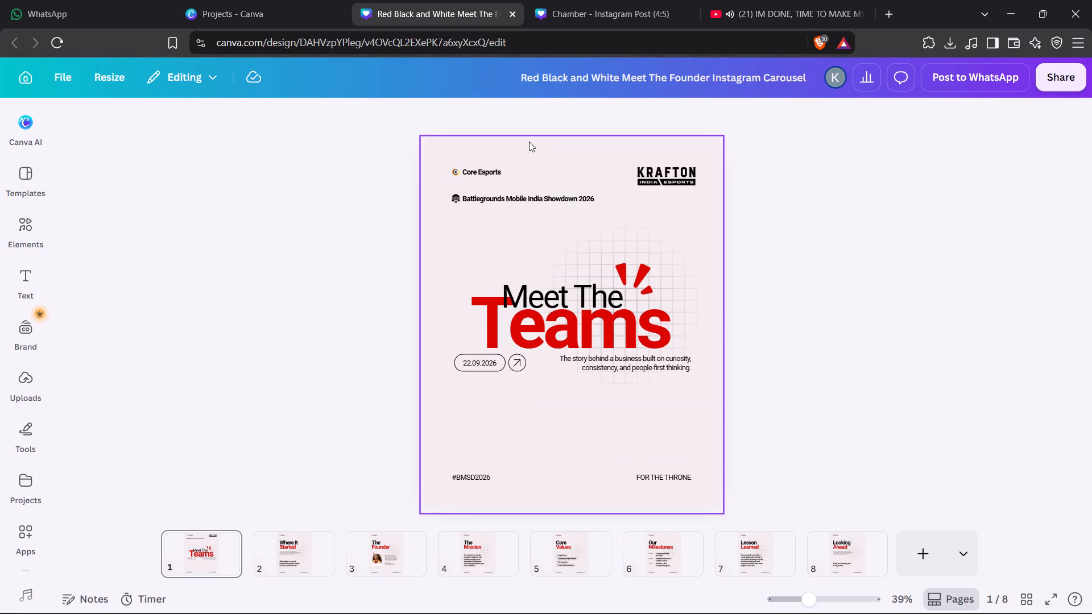
pyautogui.click(514, 17)
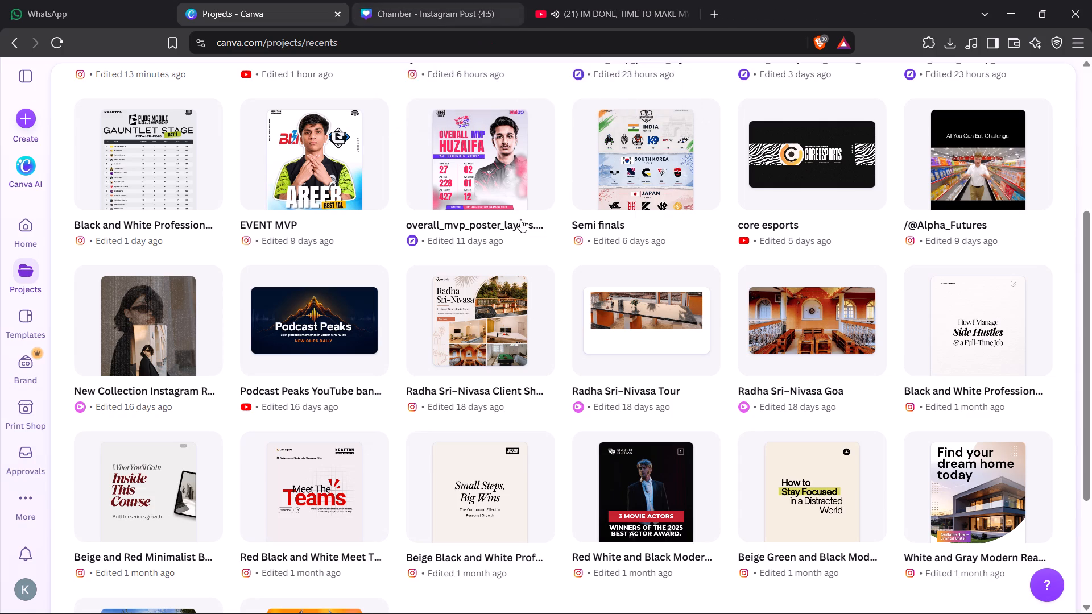
# Open the White and Brown Modern Real Estate Instagram Post design from the recent designs.
pyautogui.scroll(-4, 497, 451)
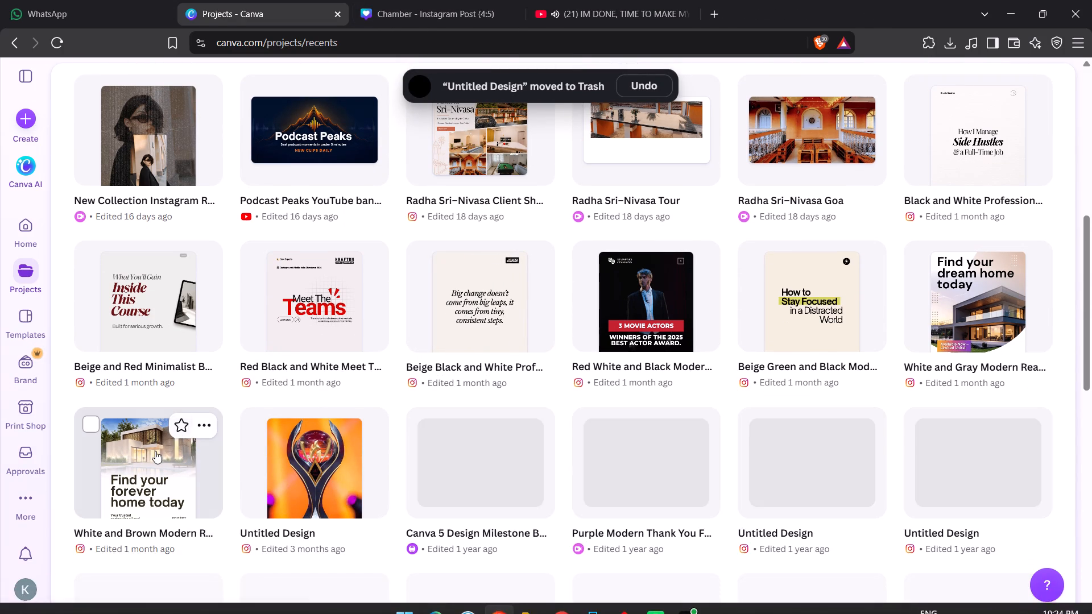
pyautogui.click(155, 451)
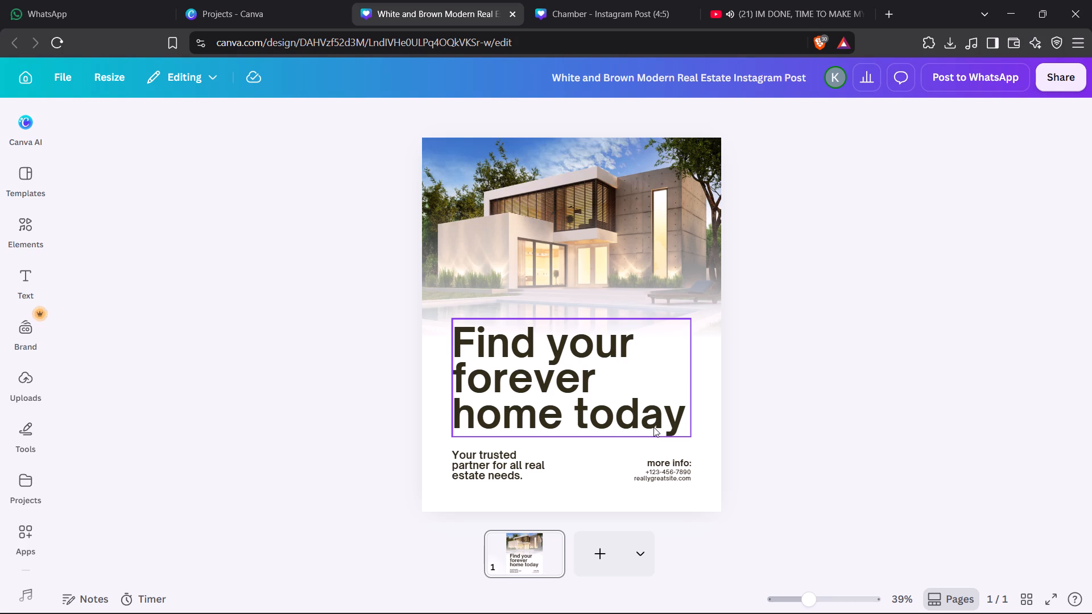
# Select the house photo behind the gradient overlay in the real estate post.
pyautogui.click(614, 208)
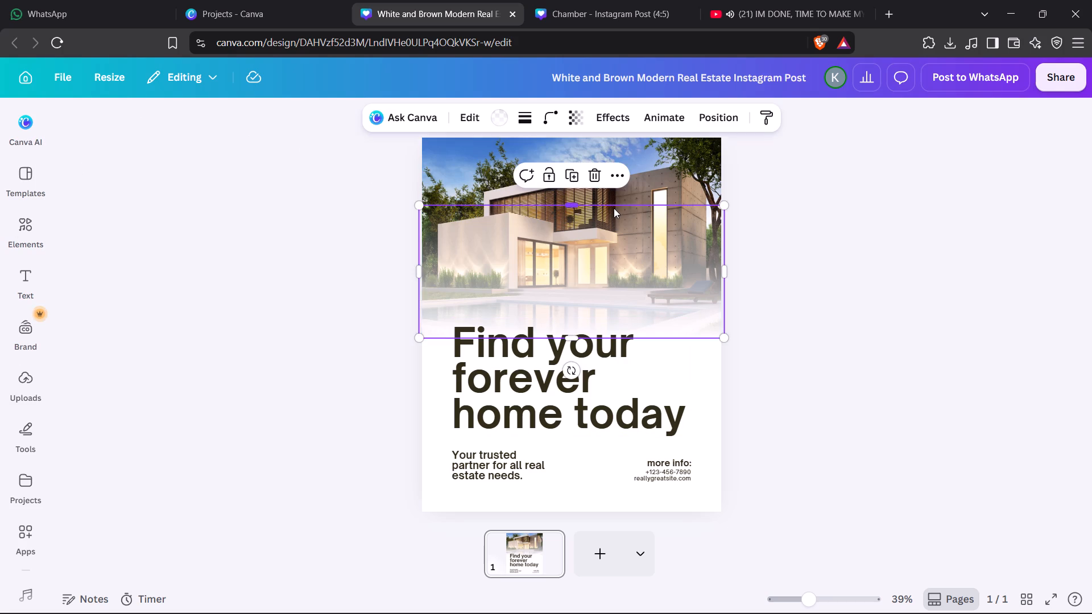
pyautogui.click(497, 136)
pyautogui.click(498, 151)
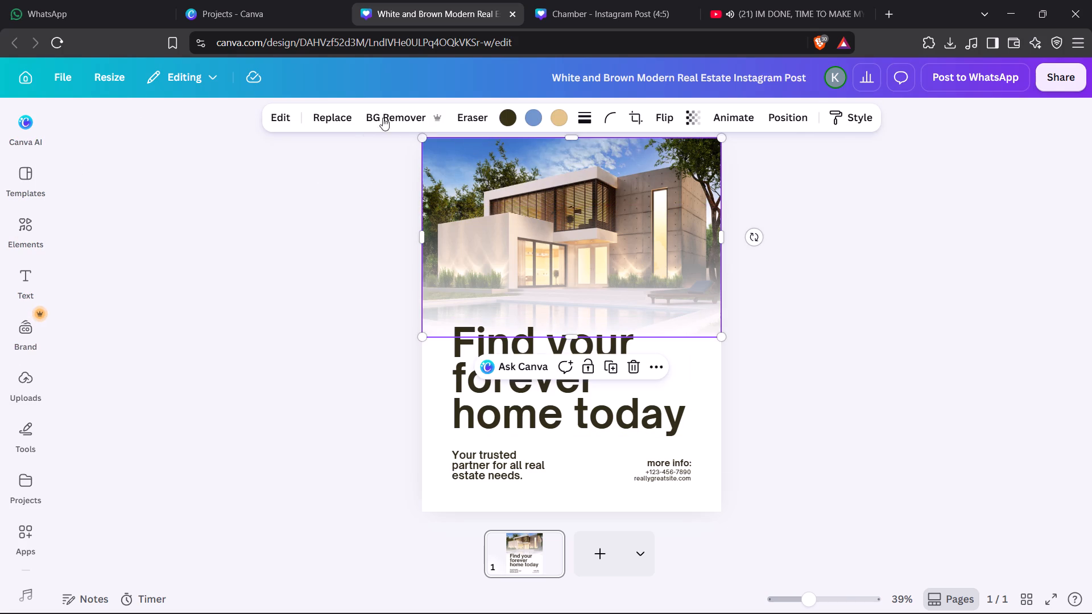
# Replace the template's house photo with the uploaded Chamber artwork.
pyautogui.click(323, 119)
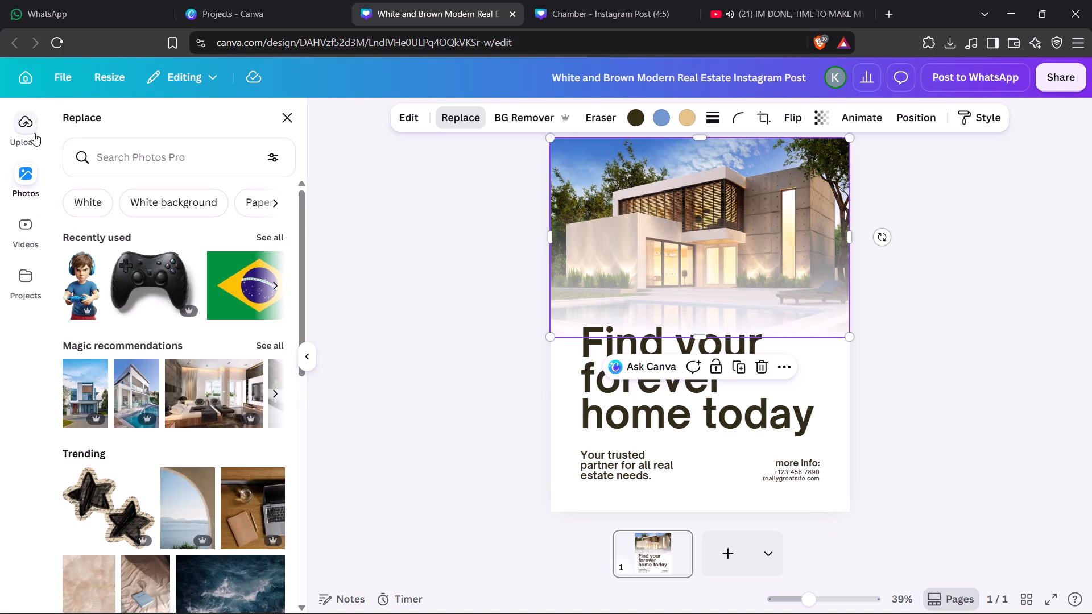
pyautogui.click(34, 134)
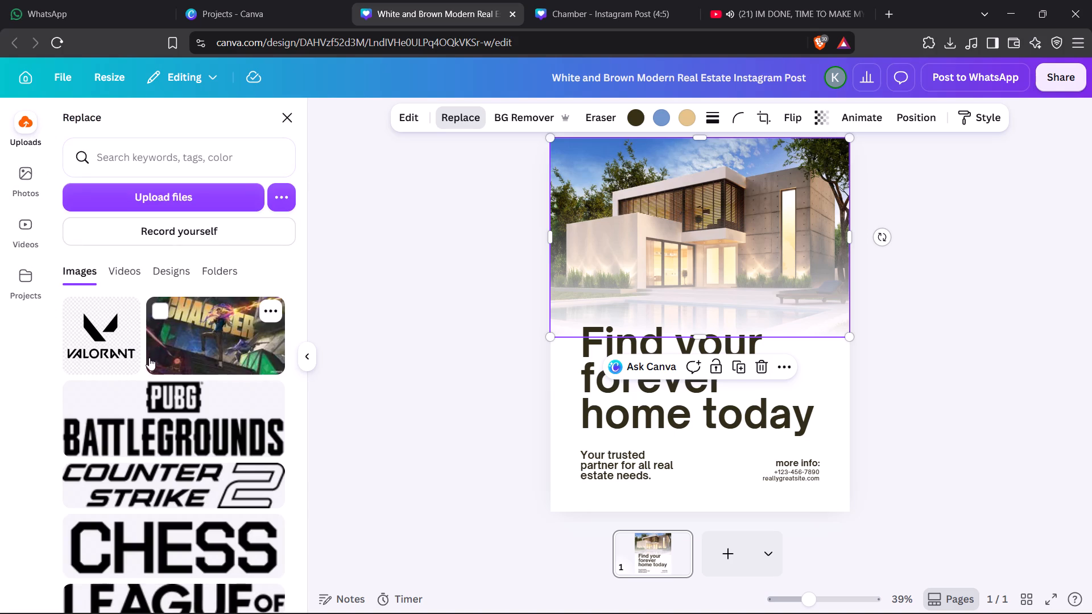
pyautogui.click(194, 352)
pyautogui.click(1076, 547)
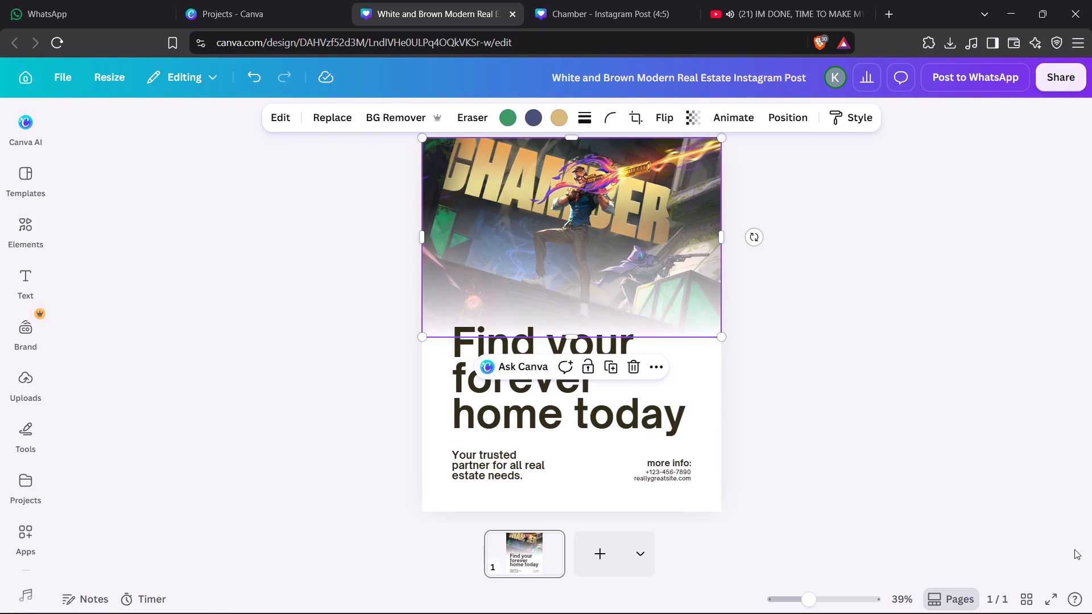
pyautogui.click(928, 500)
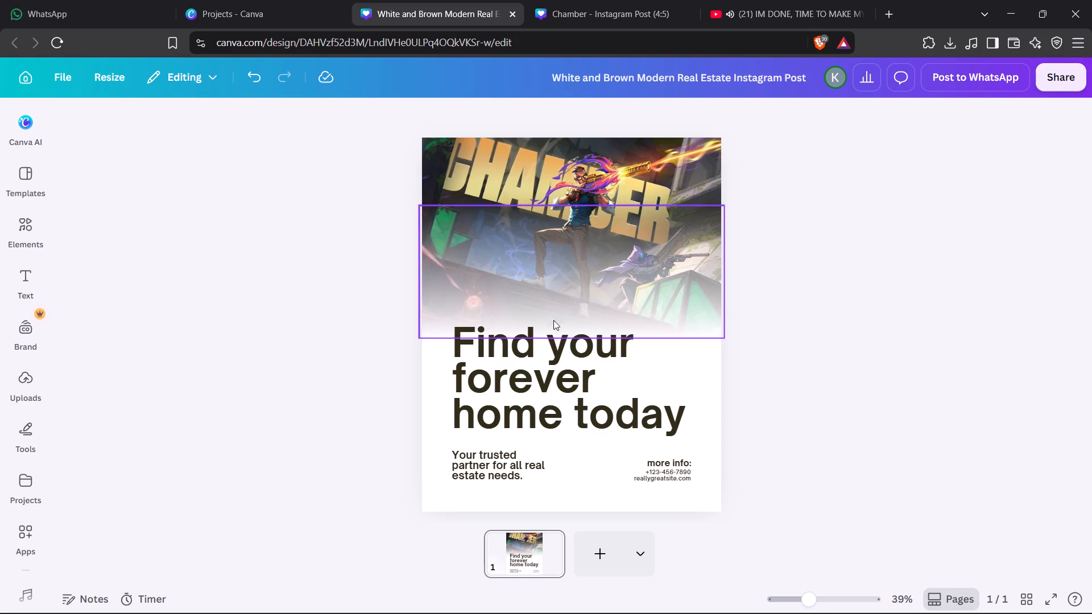
# Replace the large heading text with "Chamber never fails in snipe".
pyautogui.doubleClick(546, 366)
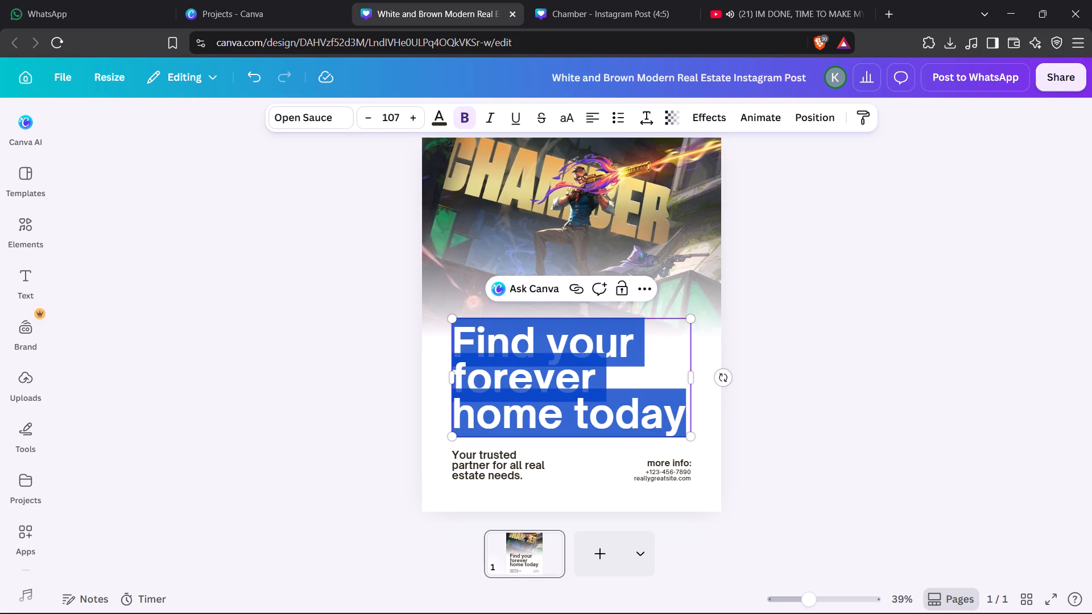
pyautogui.write('Chamber')
pyautogui.press('space')
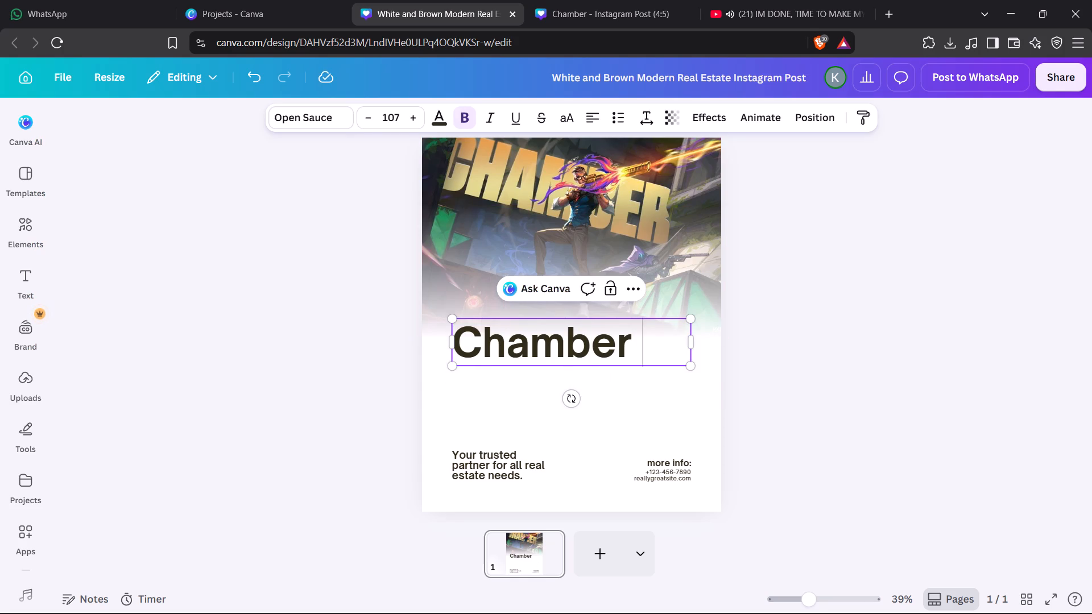
pyautogui.write('ne')
pyautogui.write('ver')
pyautogui.press('space')
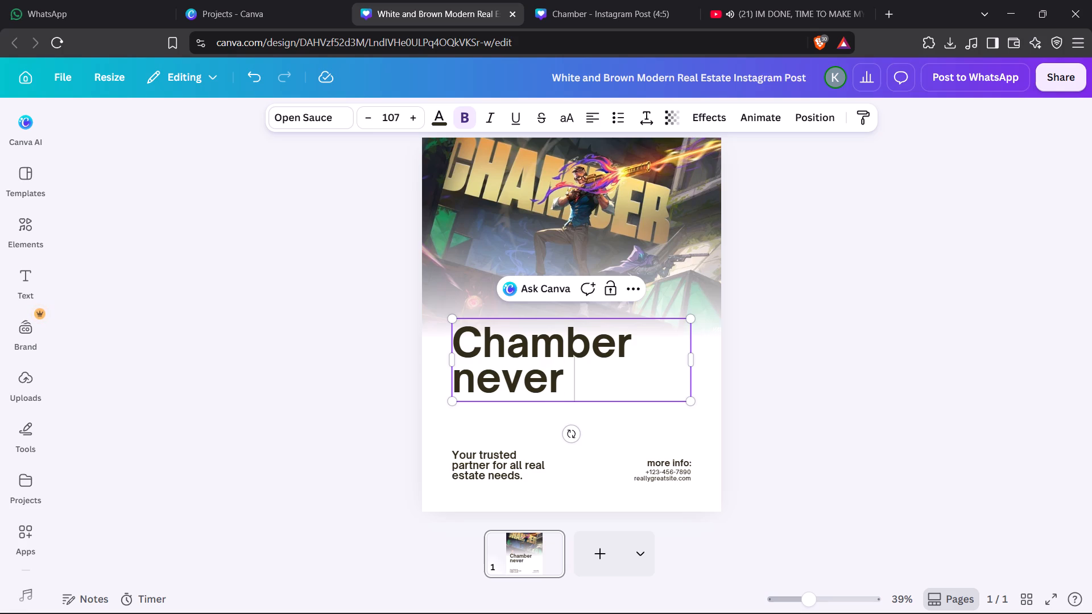
pyautogui.write('faisl')
pyautogui.press('BackSpace')
pyautogui.press('BackSpace')
pyautogui.write('ls')
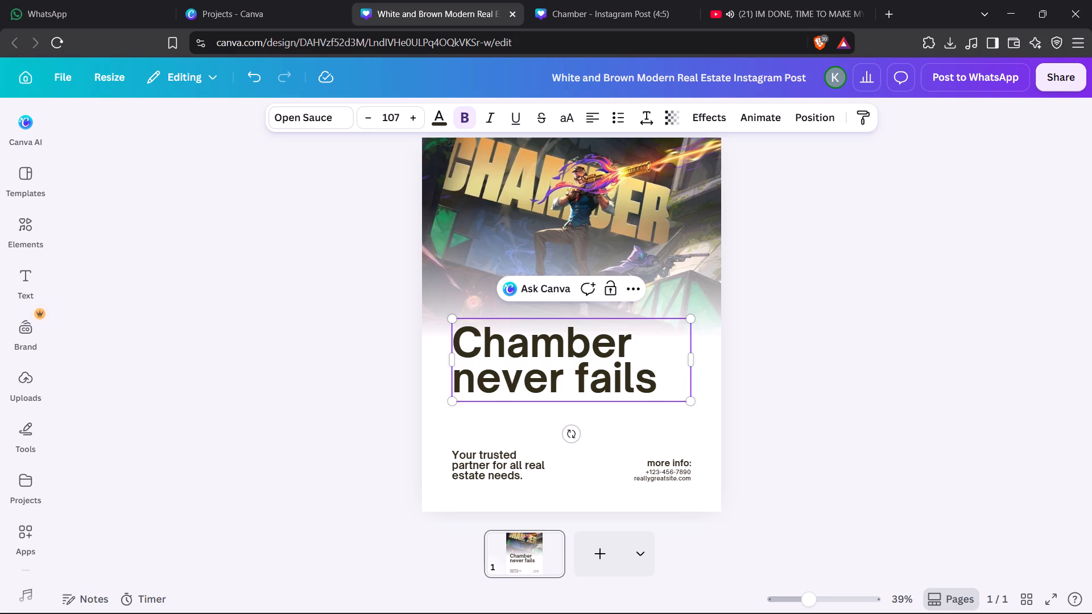
pyautogui.write('in')
pyautogui.press('BackSpace')
pyautogui.press('BackSpace')
pyautogui.press('space')
pyautogui.write('in')
pyautogui.press('space')
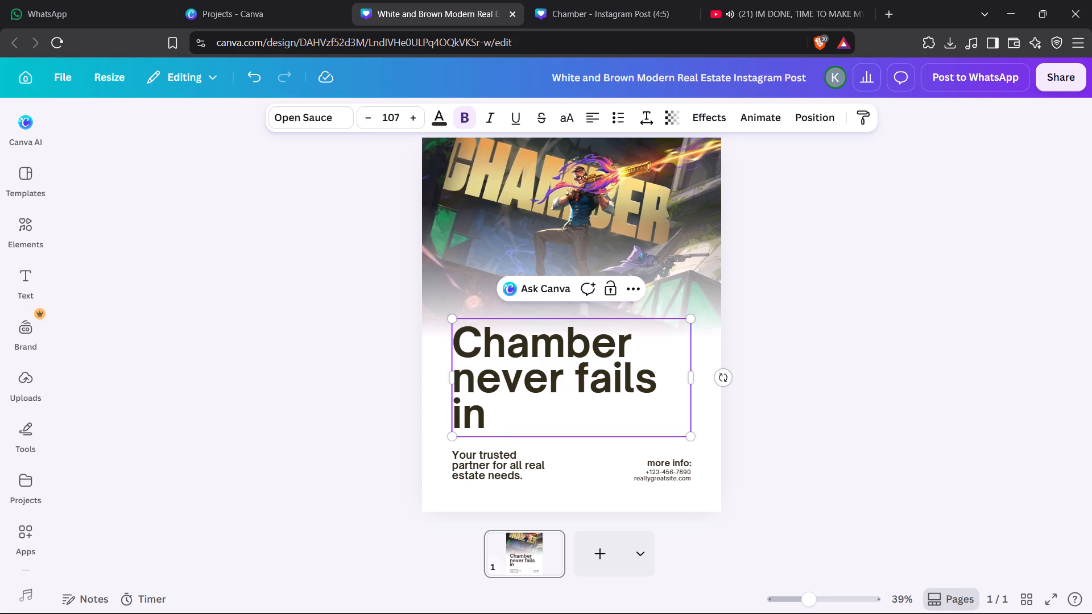
pyautogui.press('c')
pyautogui.press('BackSpace')
pyautogui.write('snipe')
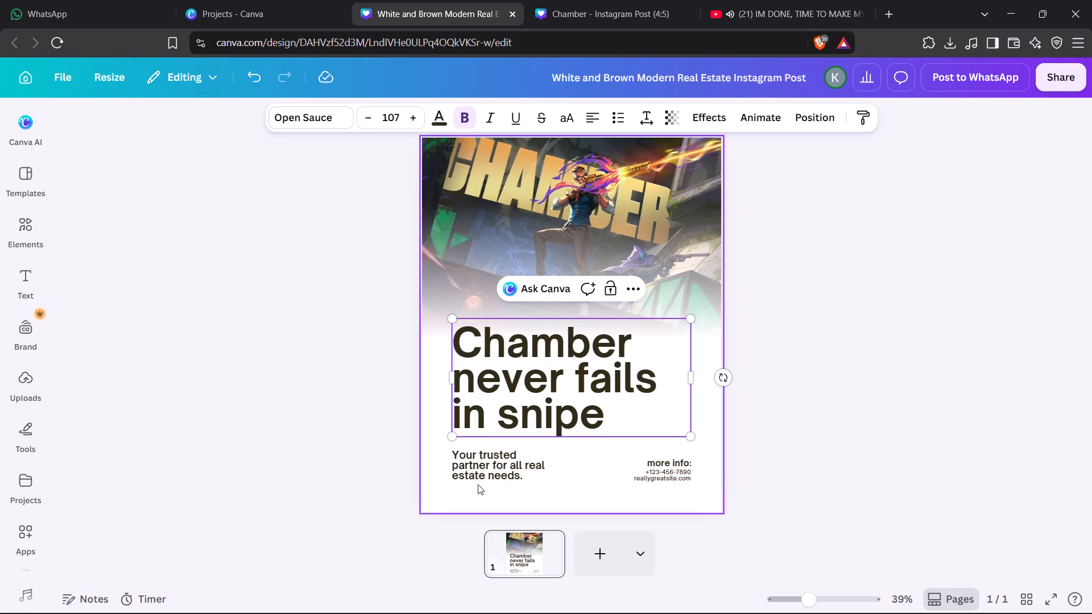
# Change the small tagline below the heading to read "Your trusted partner for all time long cover.".
pyautogui.click(506, 473)
pyautogui.click(506, 473)
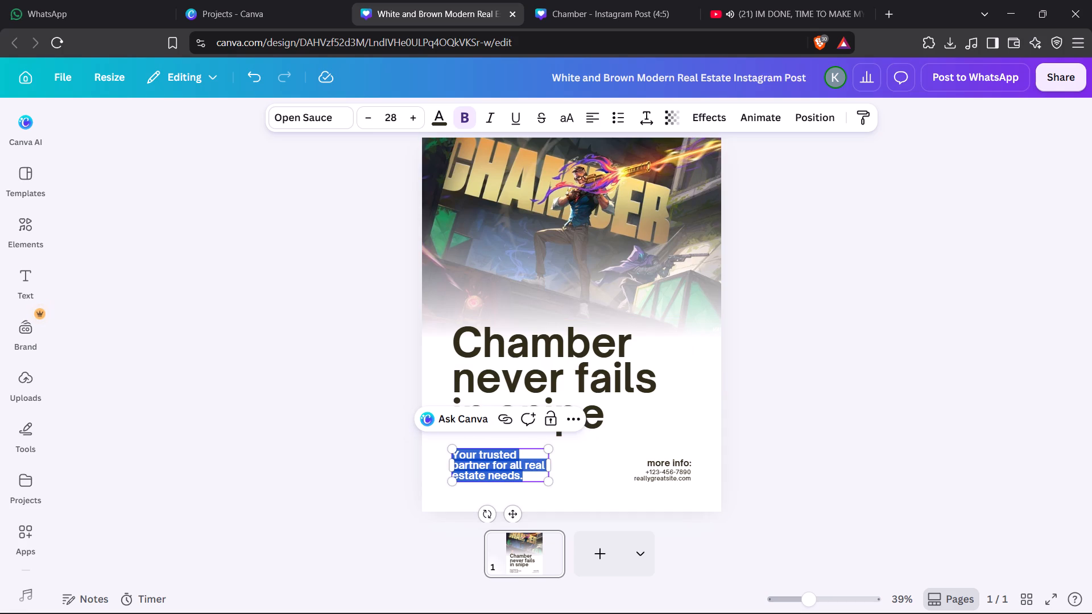
pyautogui.click(506, 473)
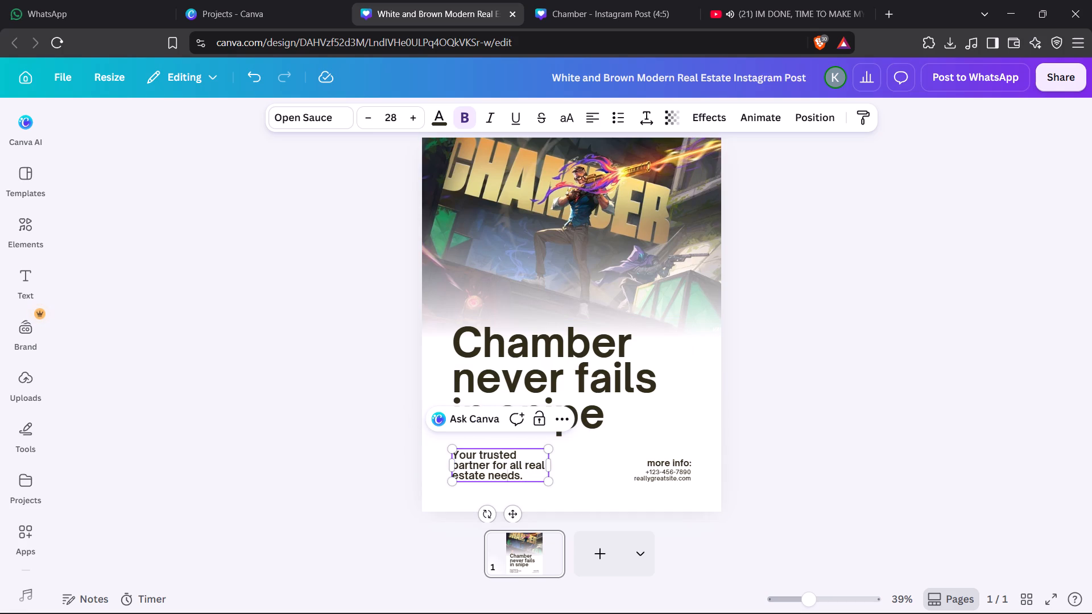
pyautogui.click(517, 478)
pyautogui.press('Right')
pyautogui.press('BackSpace')
pyautogui.press('BackSpace')
pyautogui.press('BackSpace')
pyautogui.press('BackSpace')
pyautogui.press('BackSpace')
pyautogui.press('BackSpace')
pyautogui.press('BackSpace')
pyautogui.press('BackSpace')
pyautogui.press('BackSpace')
pyautogui.press('BackSpace')
pyautogui.press('BackSpace')
pyautogui.press('BackSpace')
pyautogui.press('BackSpace')
pyautogui.press('BackSpace')
pyautogui.press('BackSpace')
pyautogui.press('BackSpace')
pyautogui.press('BackSpace')
pyautogui.press('BackSpace')
pyautogui.press('BackSpace')
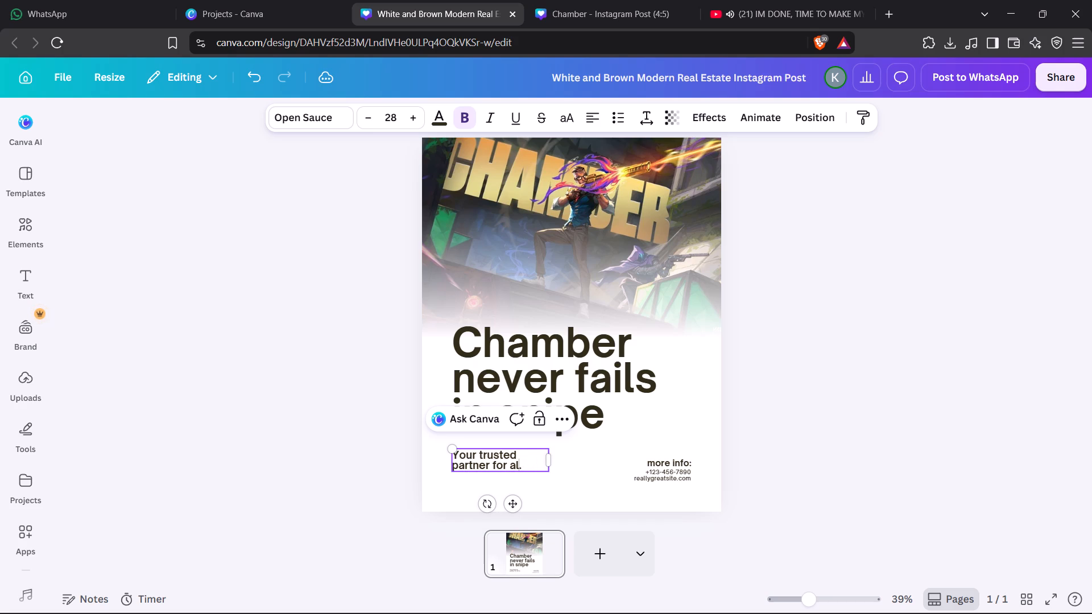
pyautogui.press('BackSpace')
pyautogui.press('BackSpace')
pyautogui.write('all time')
pyautogui.press('space')
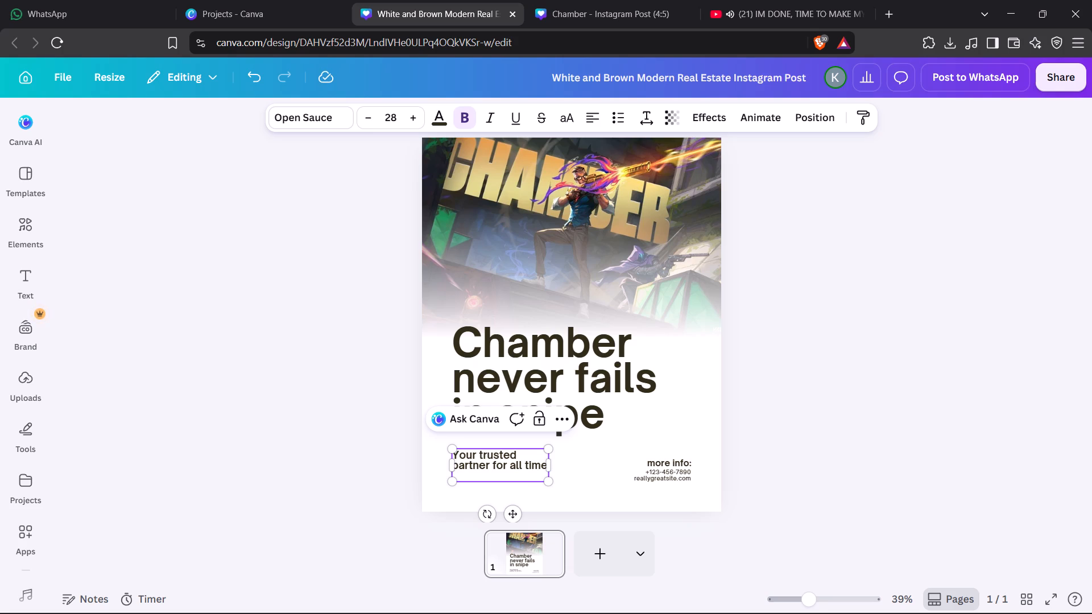
pyautogui.write('long cover')
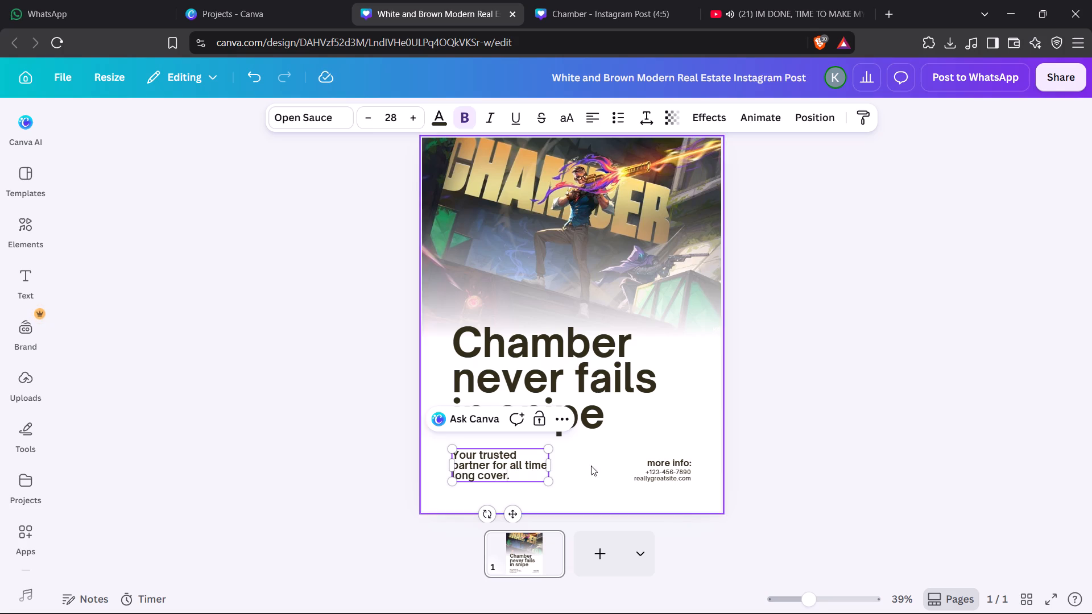
pyautogui.click(786, 441)
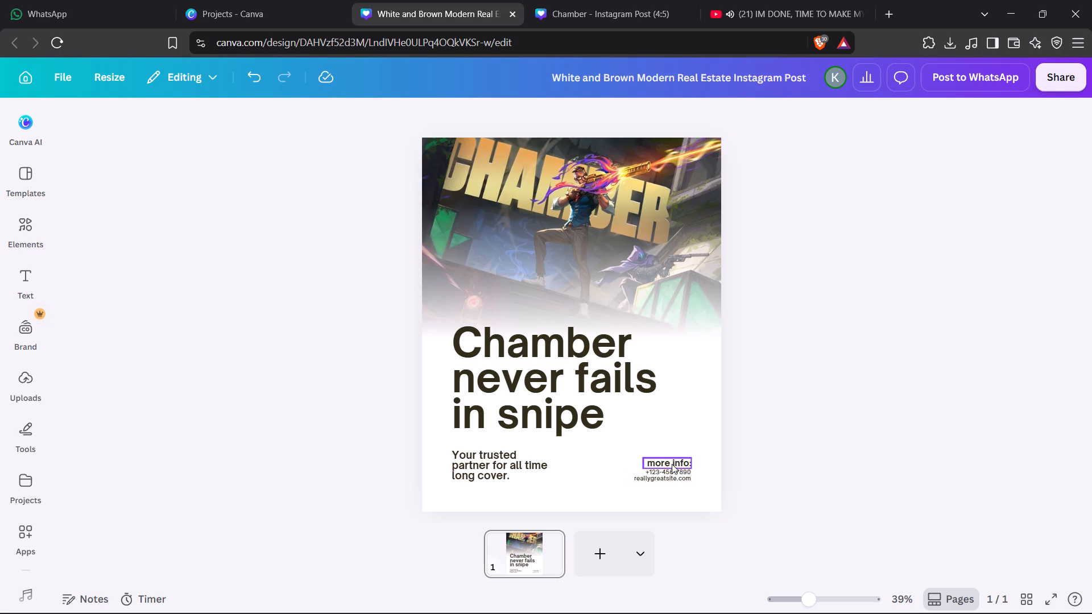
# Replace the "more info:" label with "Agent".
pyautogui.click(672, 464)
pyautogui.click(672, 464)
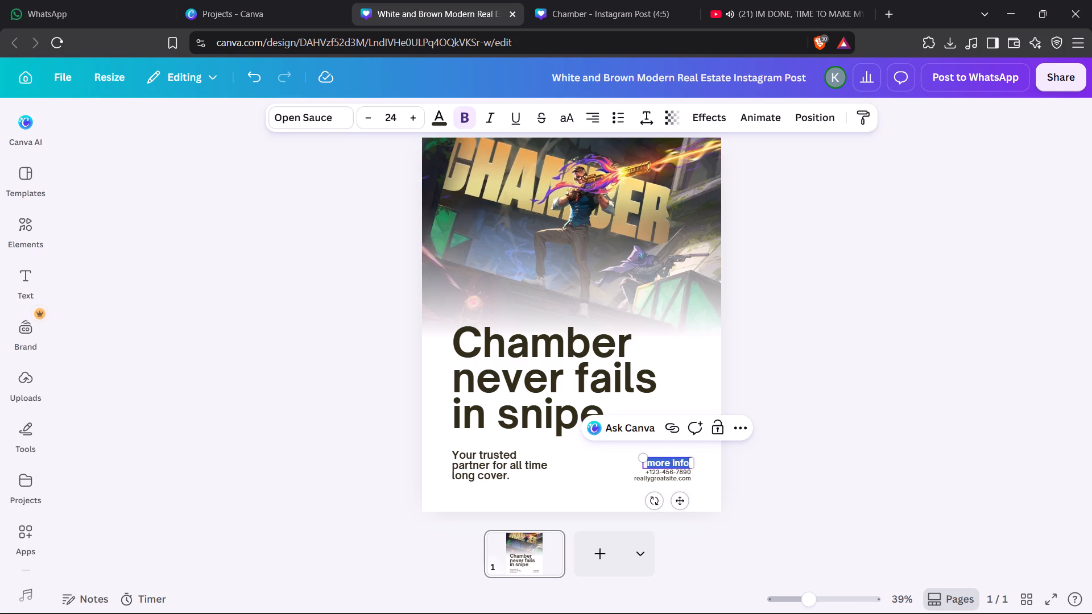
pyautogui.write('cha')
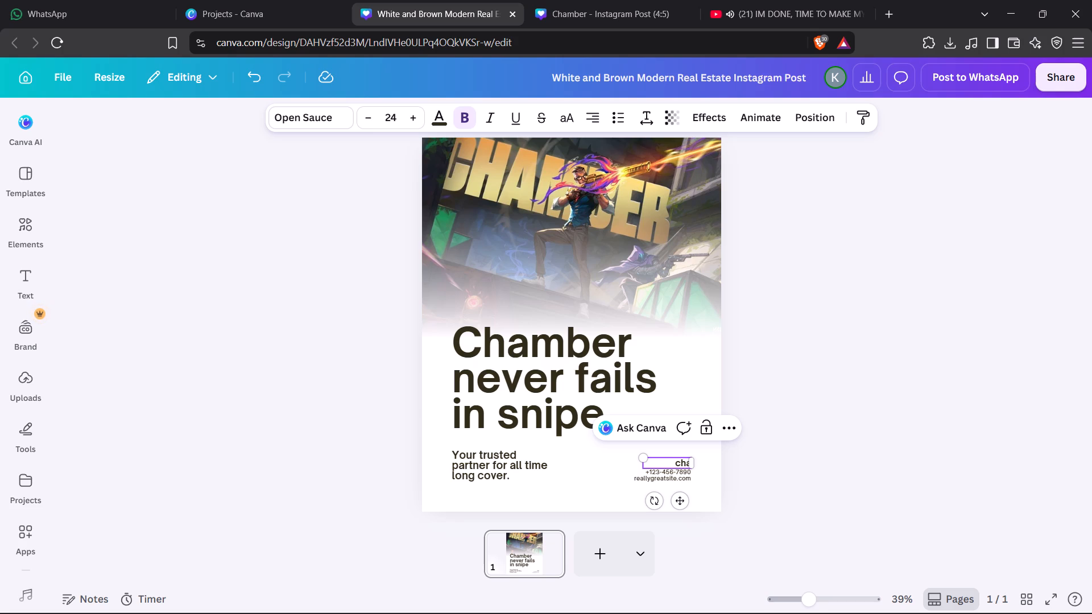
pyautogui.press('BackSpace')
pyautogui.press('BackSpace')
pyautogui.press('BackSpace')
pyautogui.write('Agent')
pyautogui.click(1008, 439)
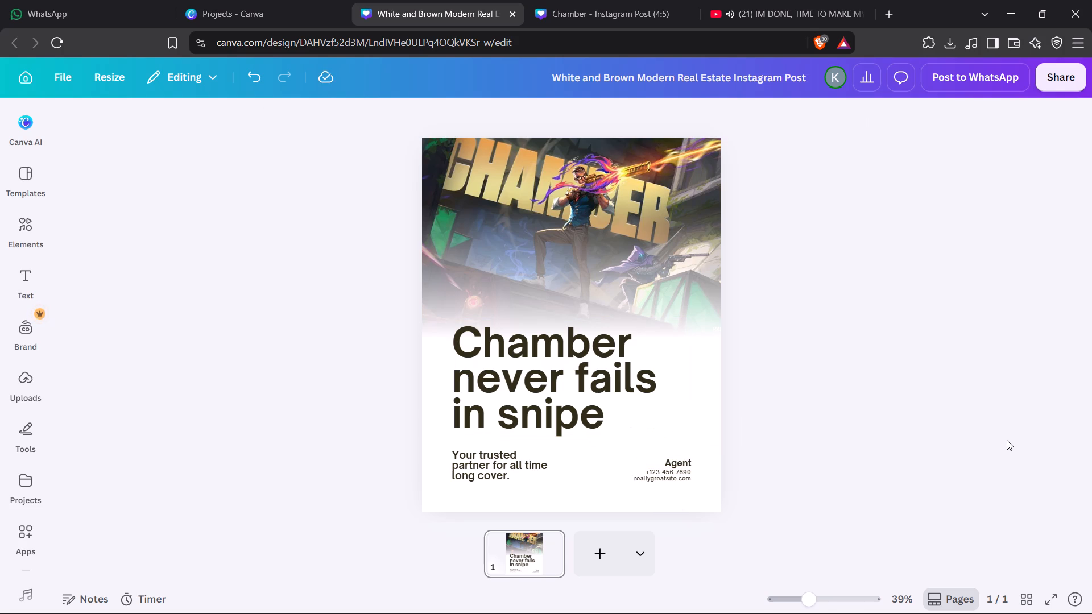
# Change the bold label above the contact details to "Game".
pyautogui.doubleClick(680, 461)
pyautogui.click(680, 461)
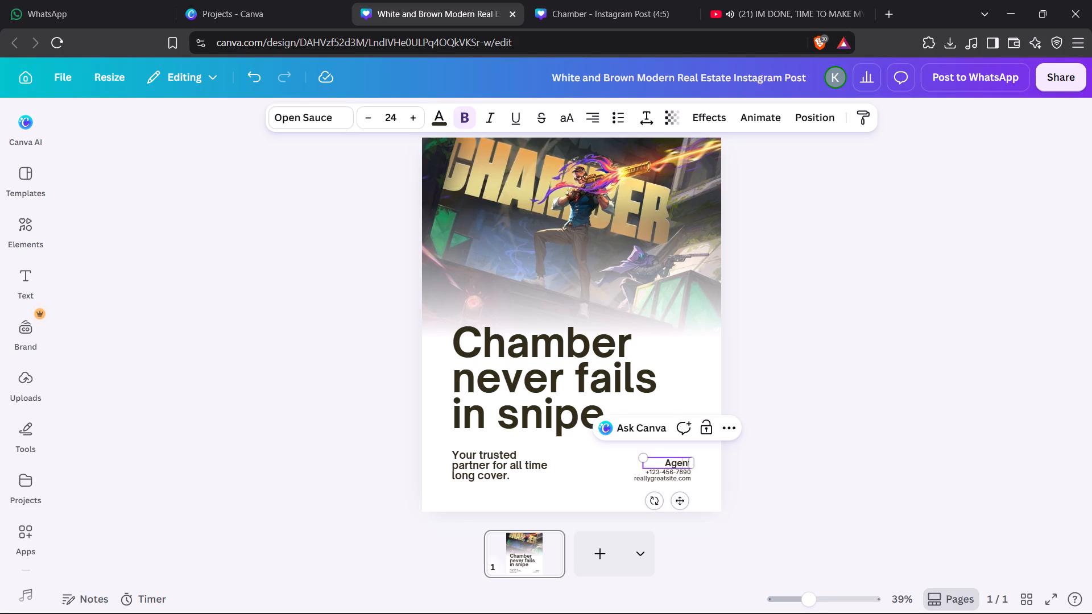
pyautogui.hotkey('ctrl', 'a')
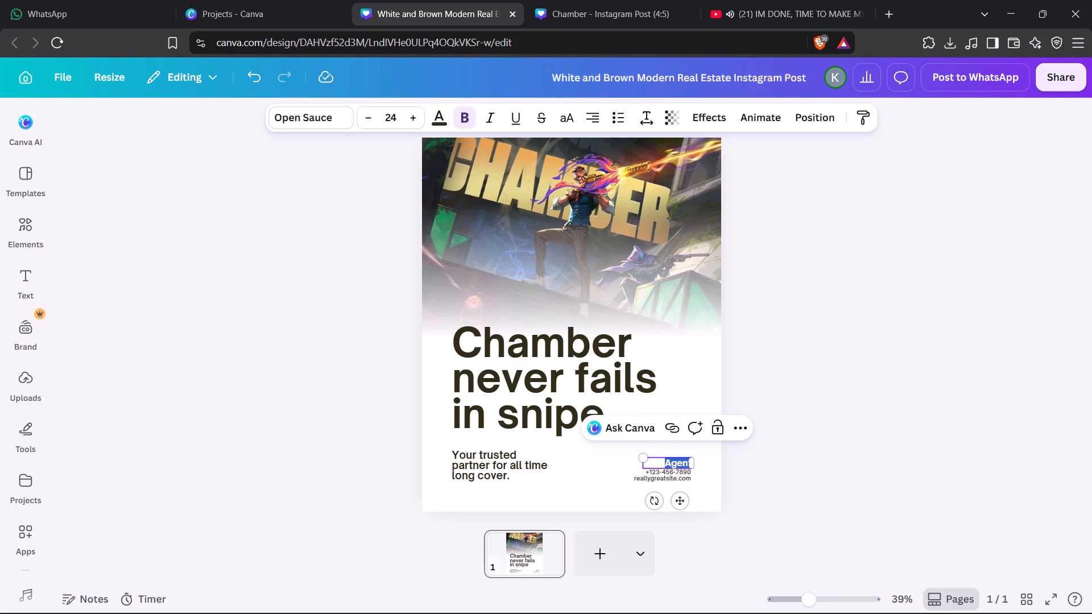
pyautogui.write('Game')
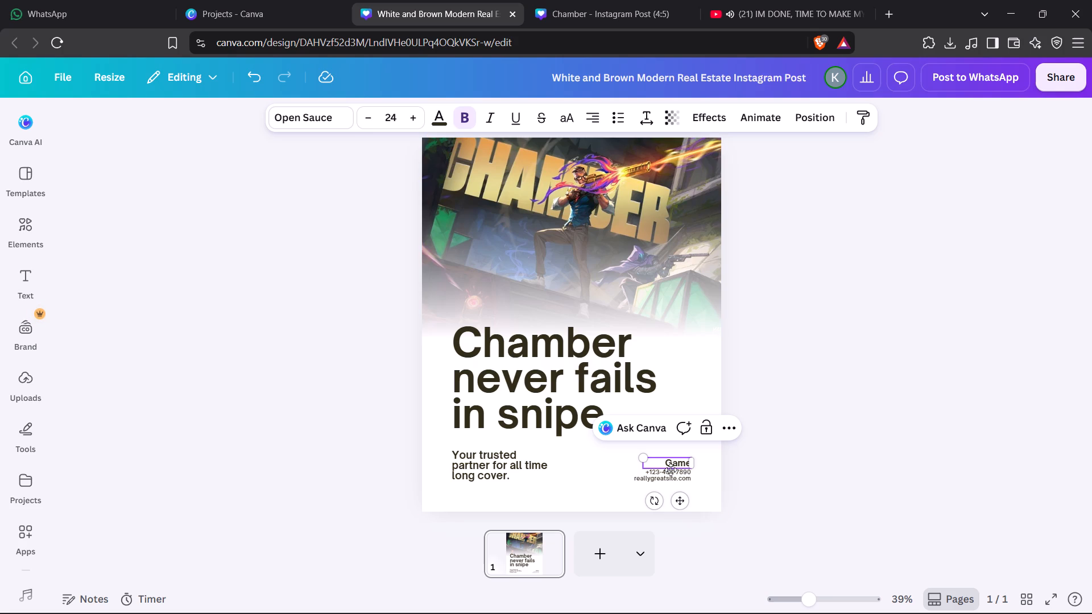
pyautogui.click(671, 470)
pyautogui.click(752, 426)
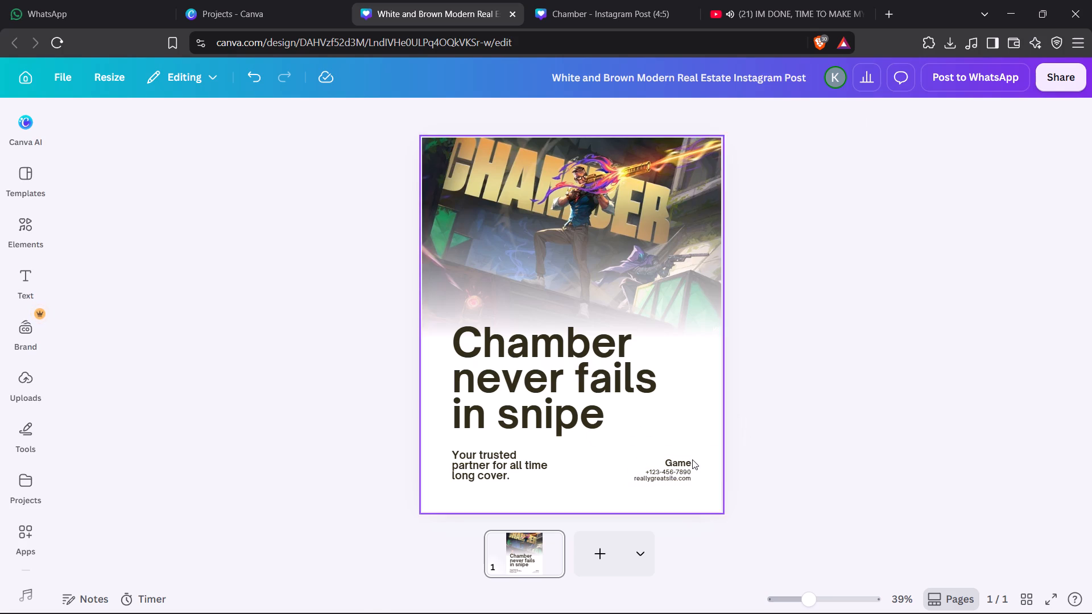
# Replace the phone and website lines under the label with "Valorant" and "5v5 Game" on two separate lines.
pyautogui.doubleClick(677, 473)
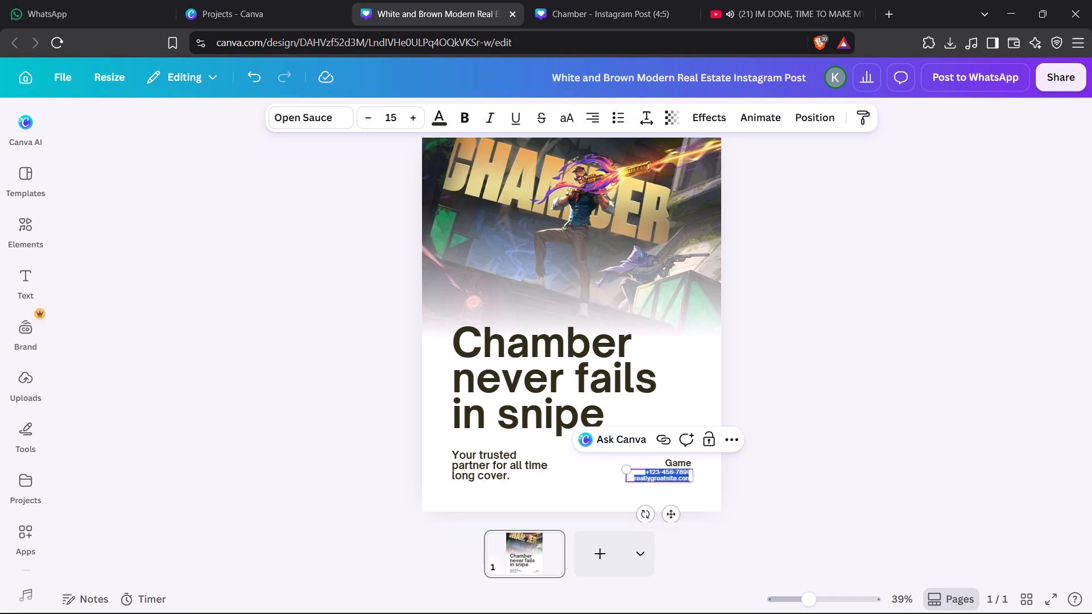
pyautogui.write('Valorant')
pyautogui.hotkey('shift', 'Return')
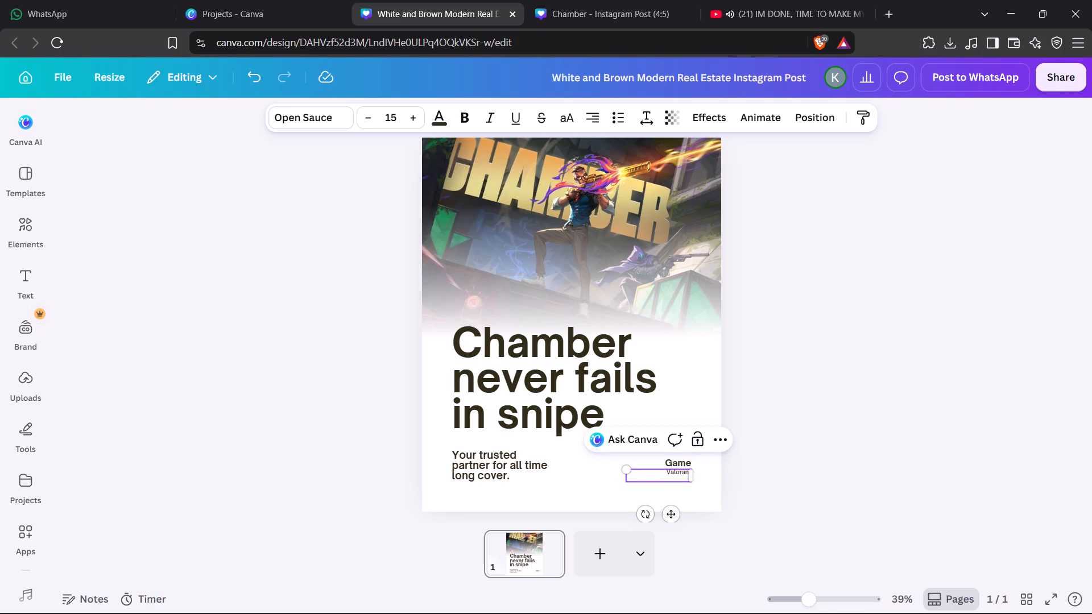
pyautogui.write('5v5')
pyautogui.press('space')
pyautogui.write('Game')
pyautogui.click(878, 483)
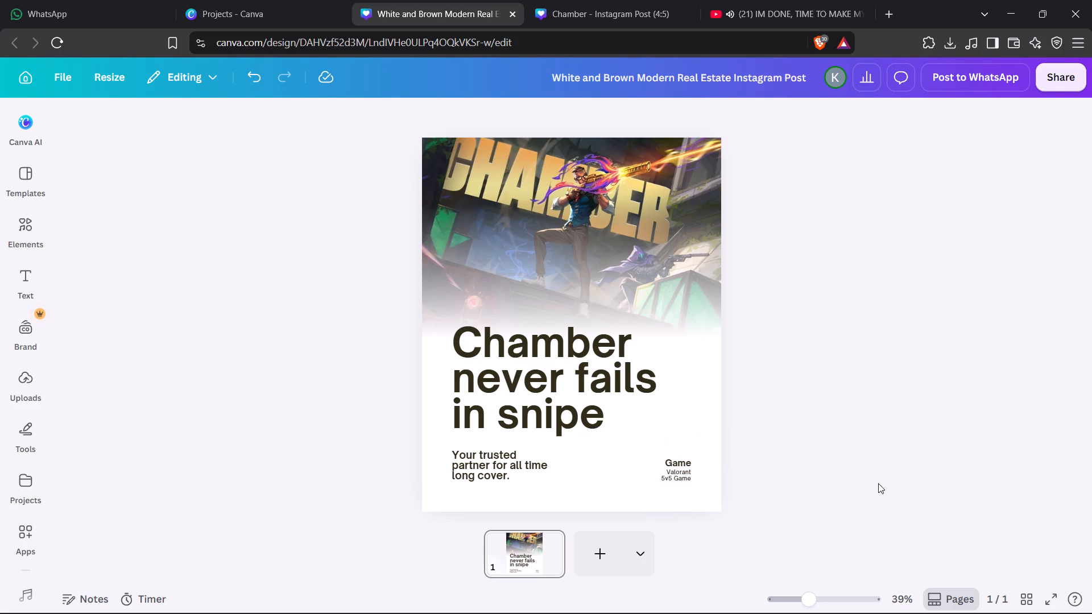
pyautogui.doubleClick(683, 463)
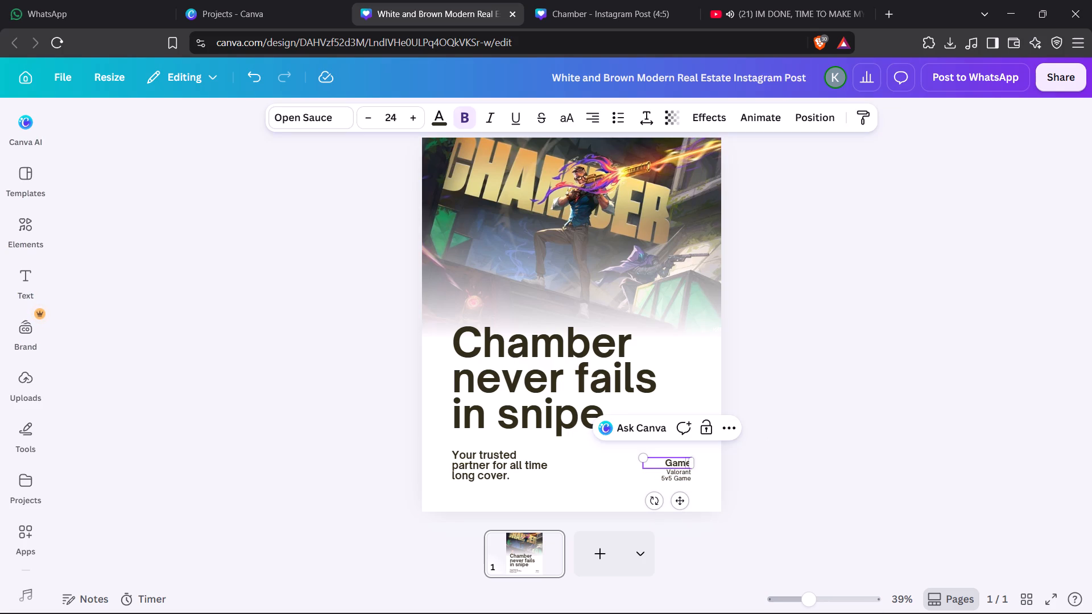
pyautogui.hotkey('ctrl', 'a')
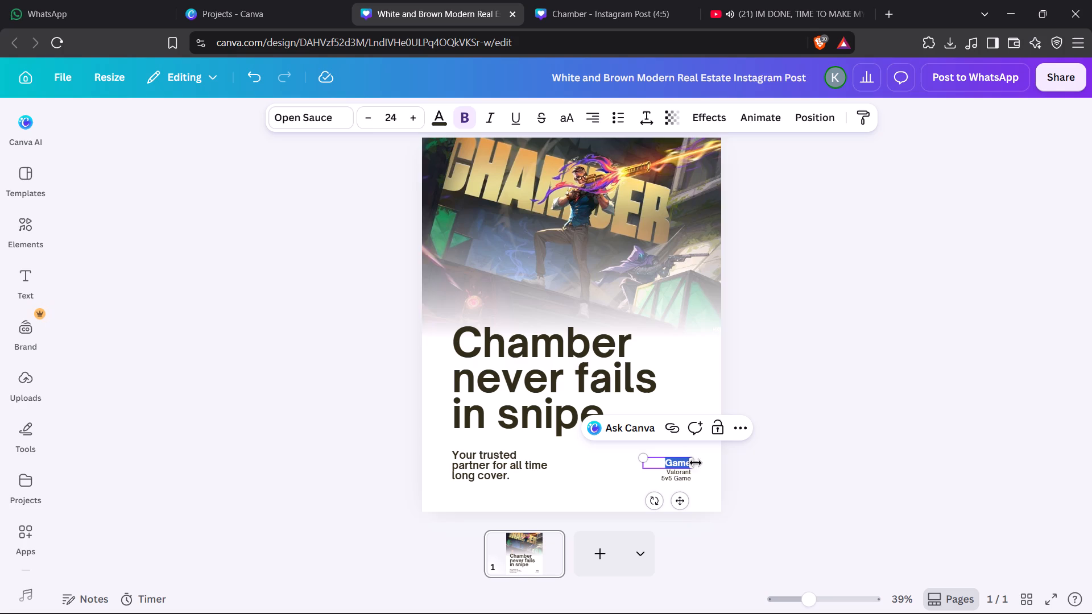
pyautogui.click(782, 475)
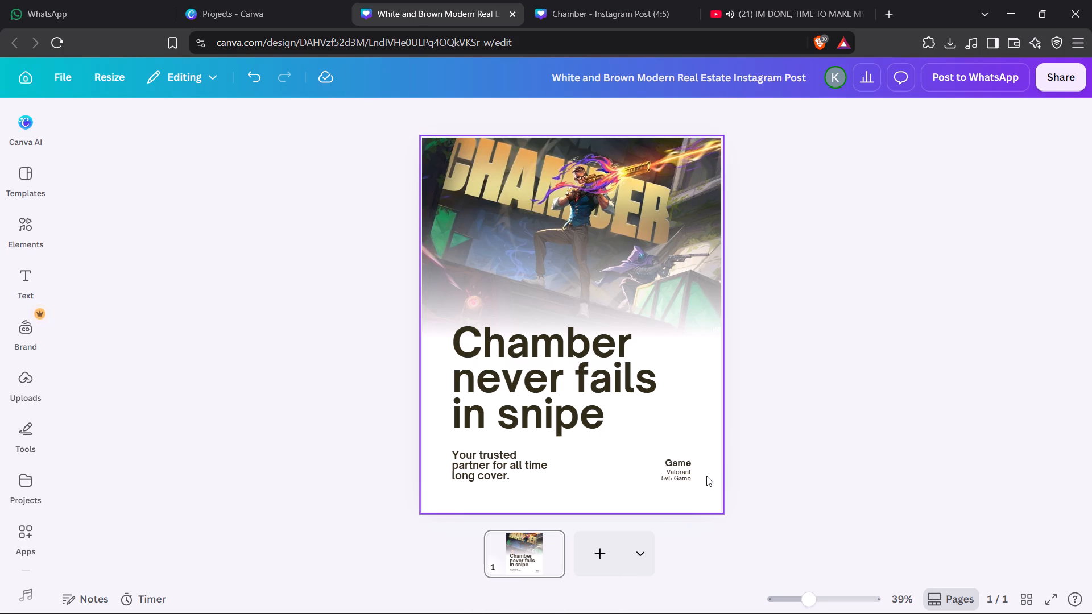
# Change the second line below the "Game" label to read "5v5 Tatical play".
pyautogui.doubleClick(685, 479)
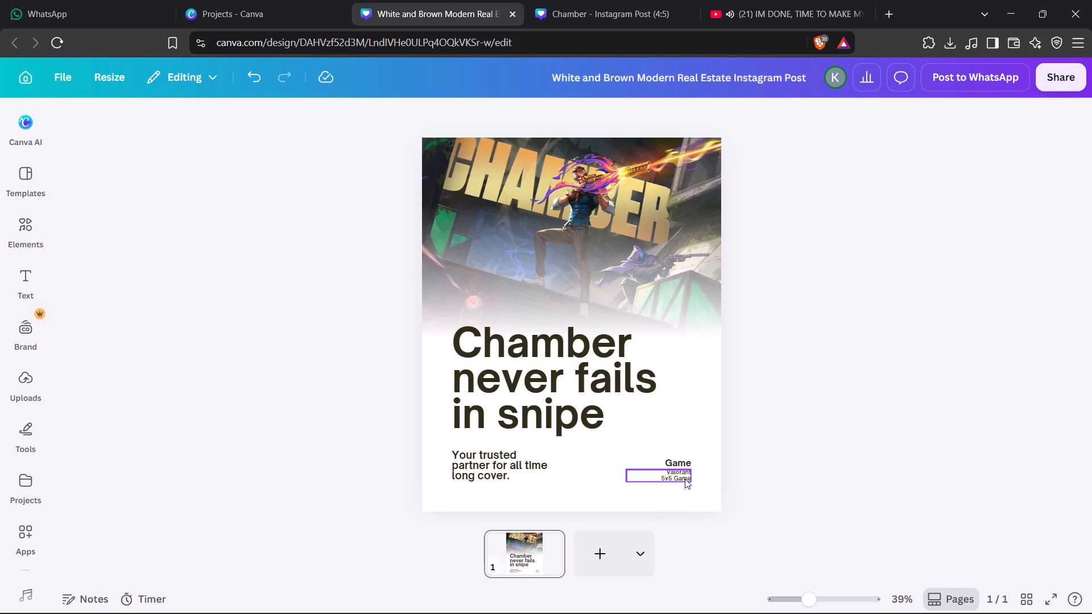
pyautogui.click(685, 479)
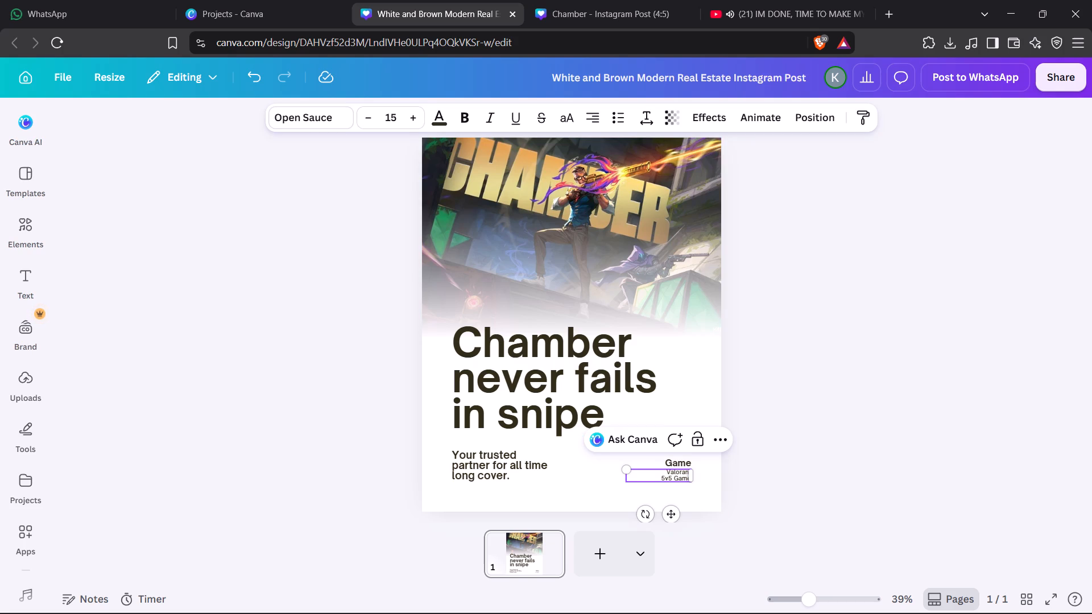
pyautogui.press('Right')
pyautogui.press('BackSpace')
pyautogui.press('BackSpace')
pyautogui.press('BackSpace')
pyautogui.press('BackSpace')
pyautogui.hotkey('shift', 't')
pyautogui.write('atical')
pyautogui.press('space')
pyautogui.write('pla')
pyautogui.press('y')
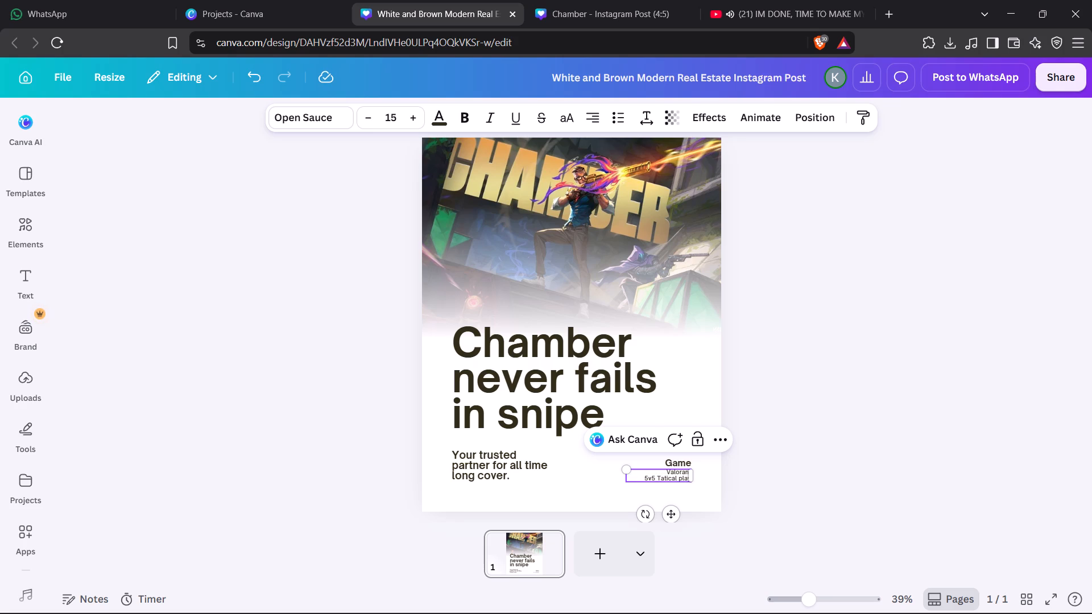
pyautogui.click(842, 476)
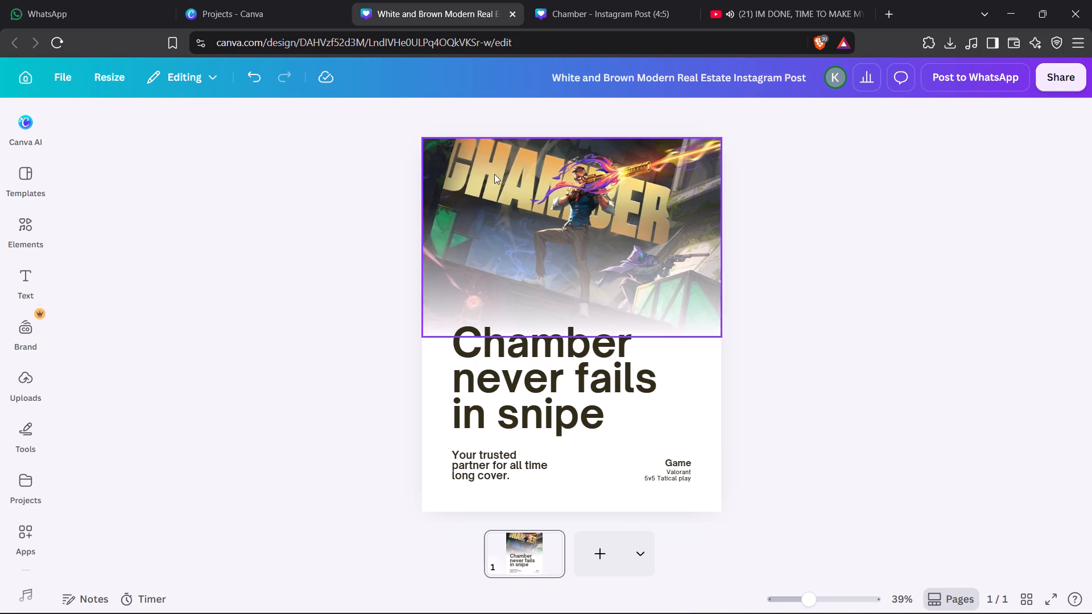
# Open the QUALIFIER WEEK 1 GROUP A design from the recent projects and go through its fourth and fifth pages.
pyautogui.click(209, 0)
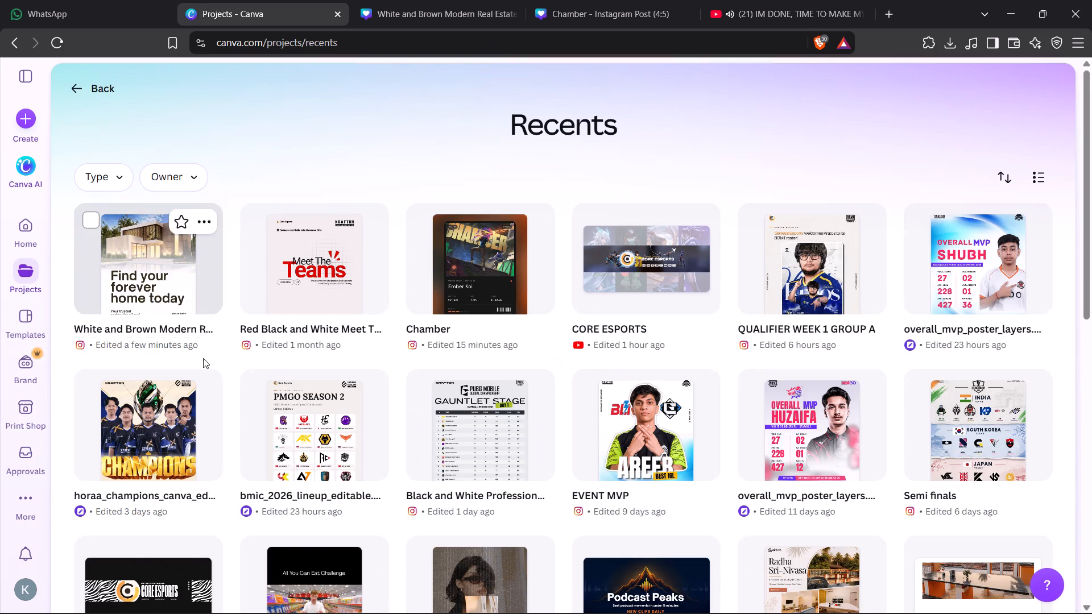
pyautogui.scroll(4, 234, 346)
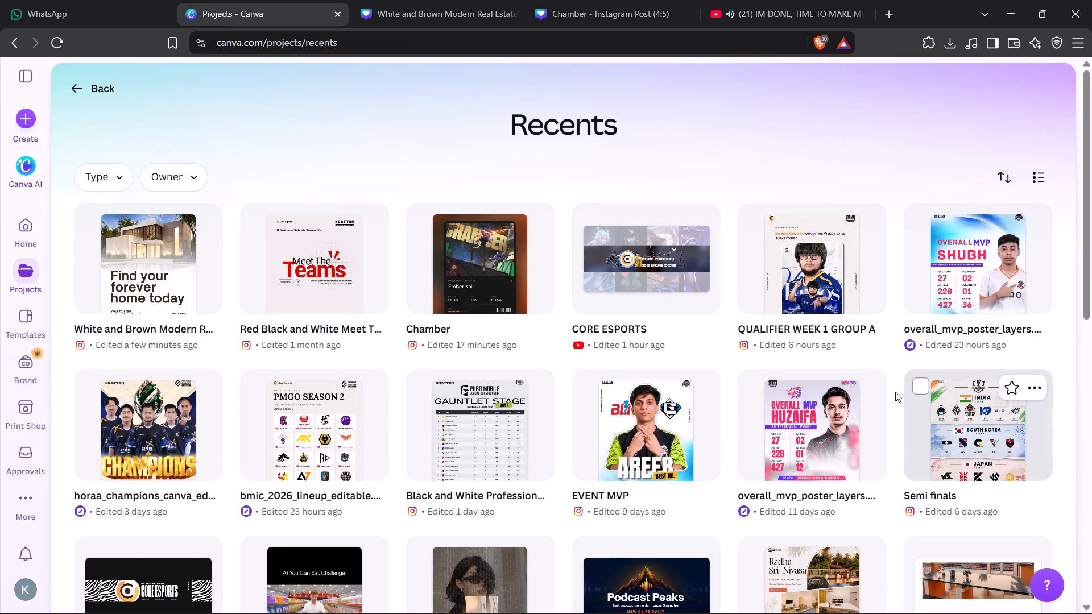
pyautogui.click(773, 267)
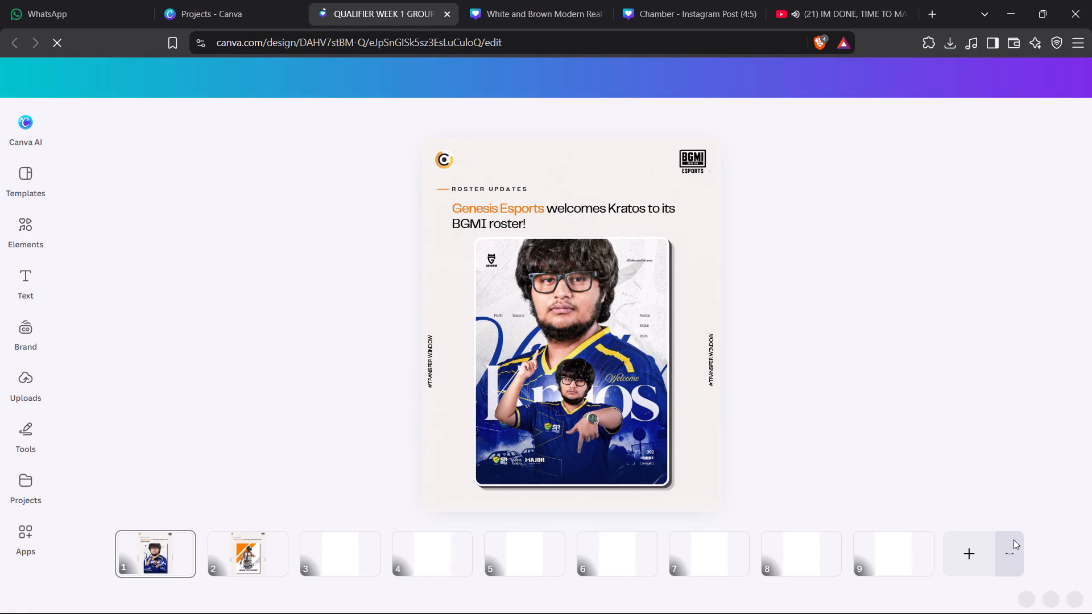
pyautogui.click(436, 557)
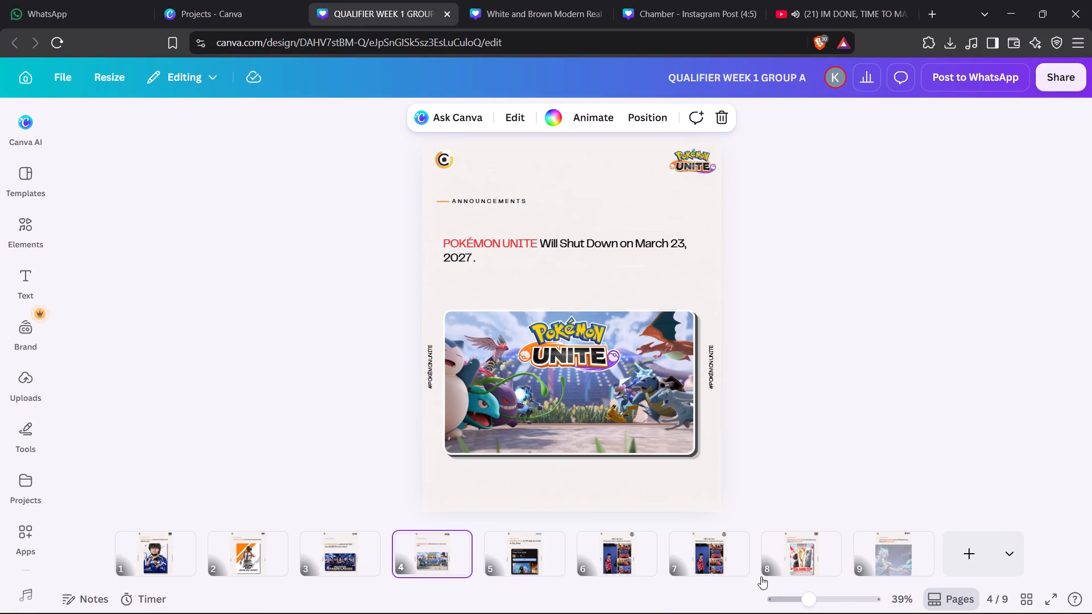
pyautogui.click(519, 550)
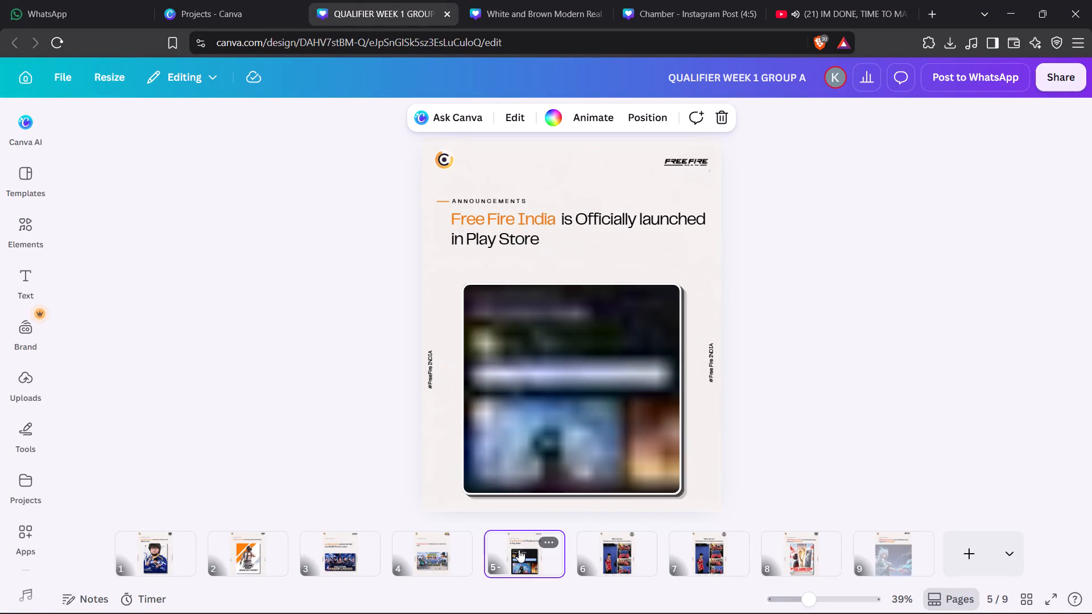
# Go through the pages of the QUALIFIER WEEK 1 GROUP A design, from the opening pages through to page 9.
pyautogui.press('Left')
pyautogui.press('Left')
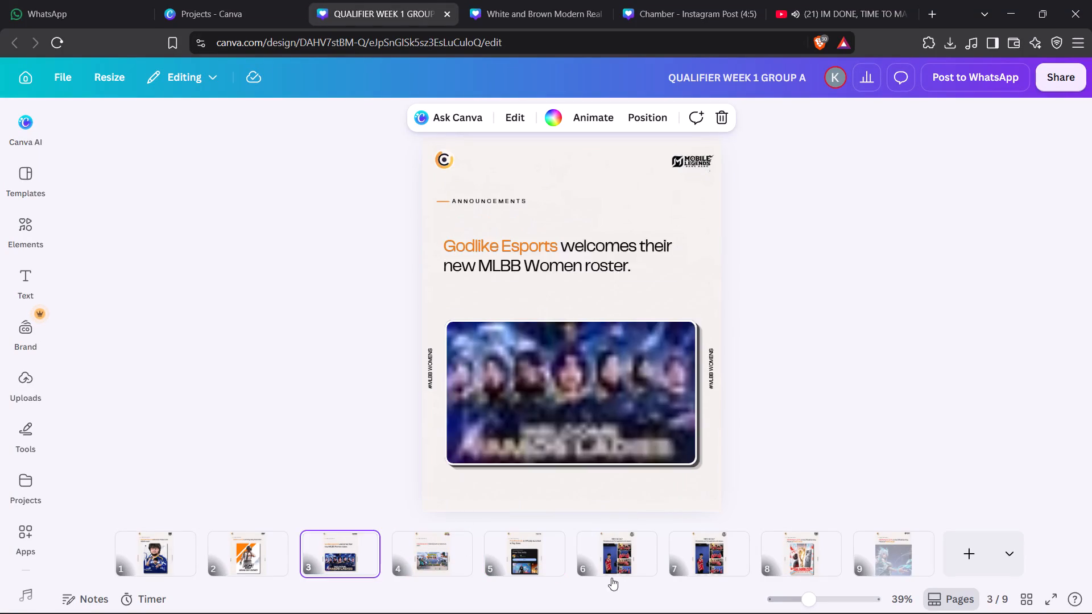
pyautogui.press('Left')
pyautogui.press('Left')
pyautogui.press('Left')
pyautogui.press('Left')
pyautogui.press('Right')
pyautogui.press('Right')
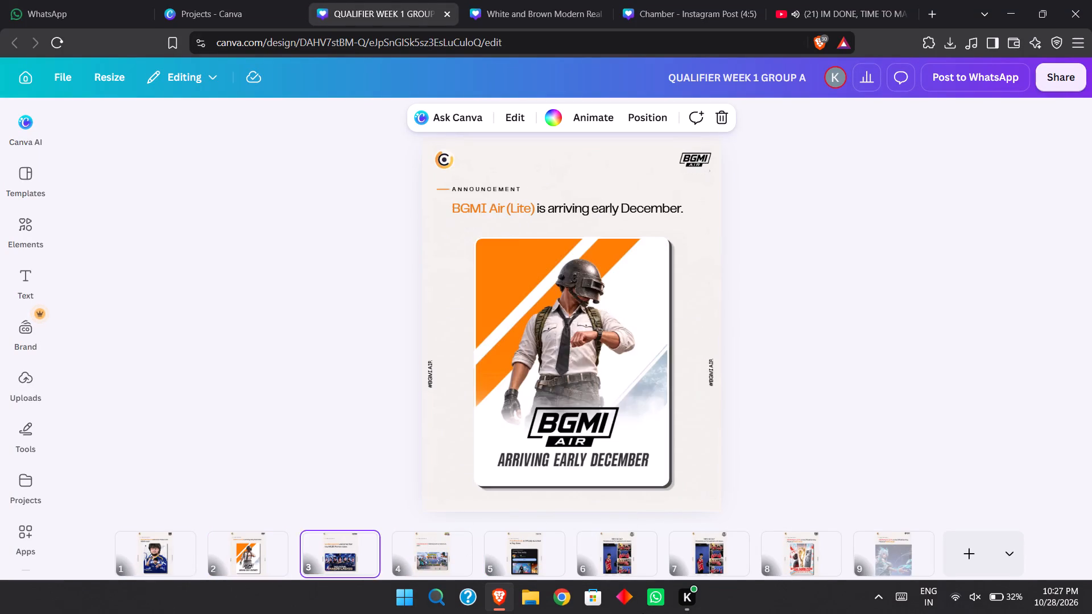
pyautogui.press('Right')
pyautogui.press('Right')
pyautogui.press('Right')
pyautogui.press('Right')
pyautogui.press('Right')
pyautogui.press('Right')
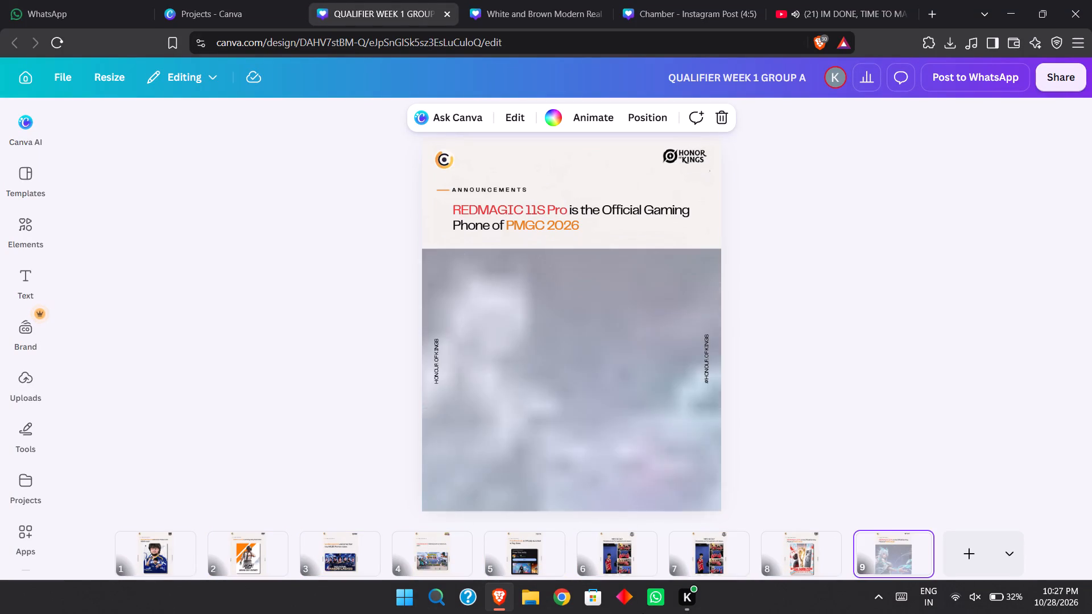
pyautogui.press('Right')
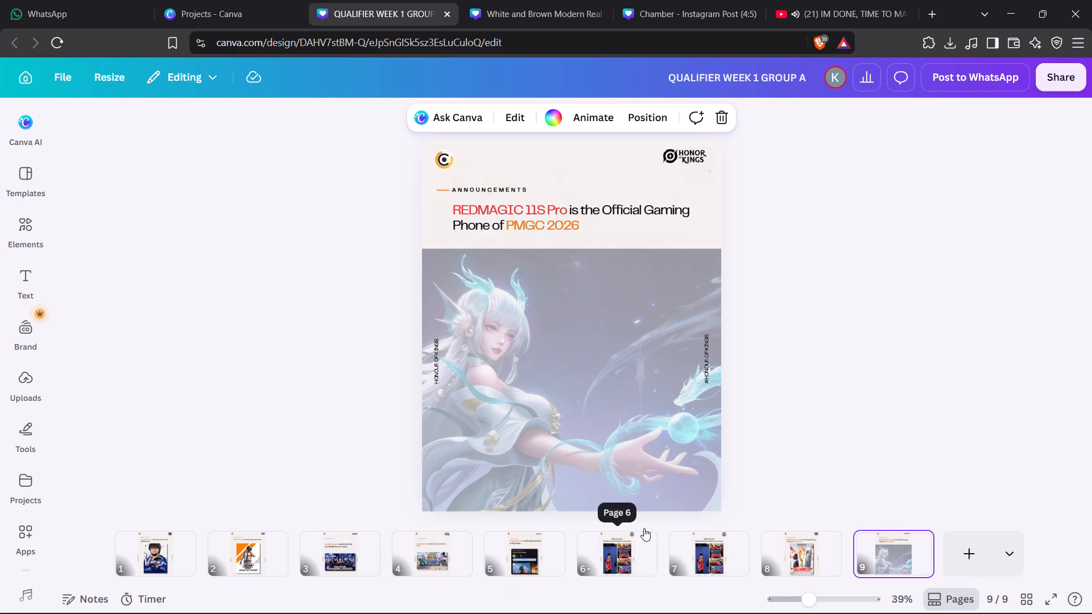
# Copy the round C logo from page 9 and paste it into the White and Brown Modern Real Estate Instagram Post design.
pyautogui.click(446, 154)
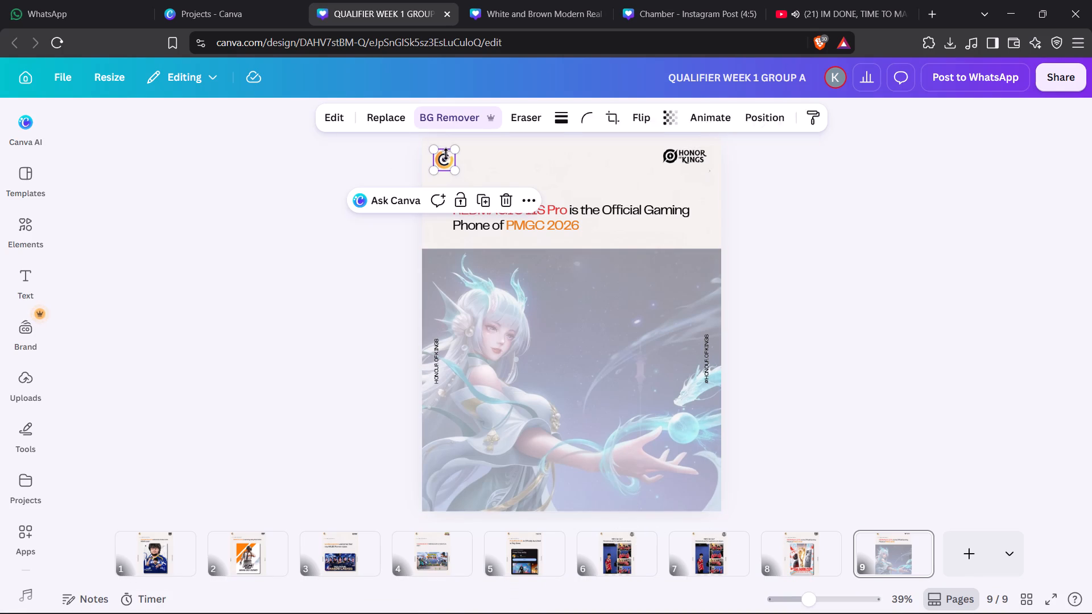
pyautogui.hotkey('ctrl', 'c')
pyautogui.click(827, 264)
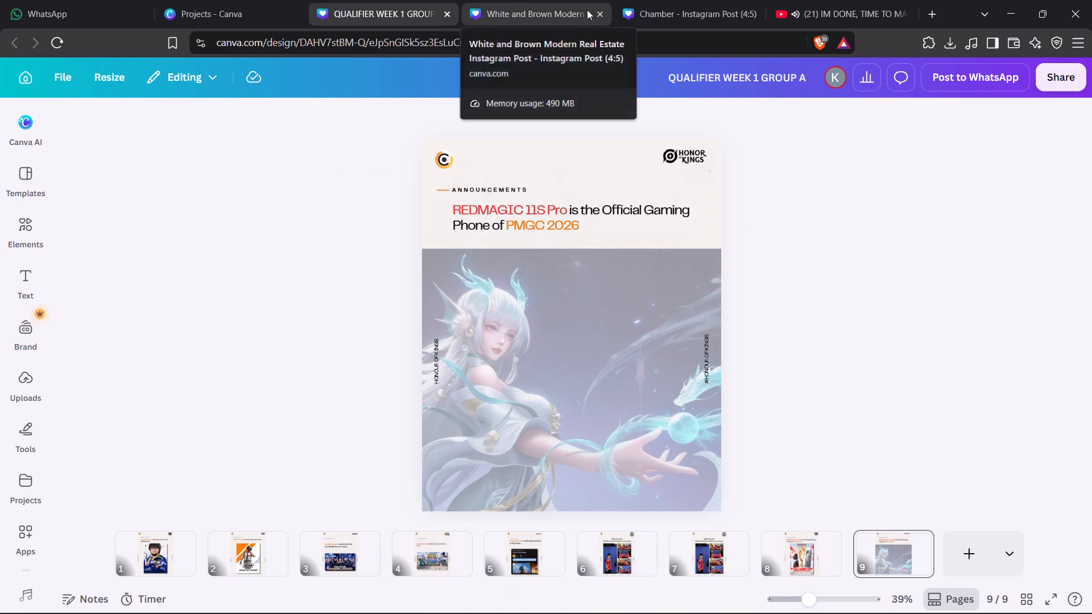
pyautogui.click(534, 26)
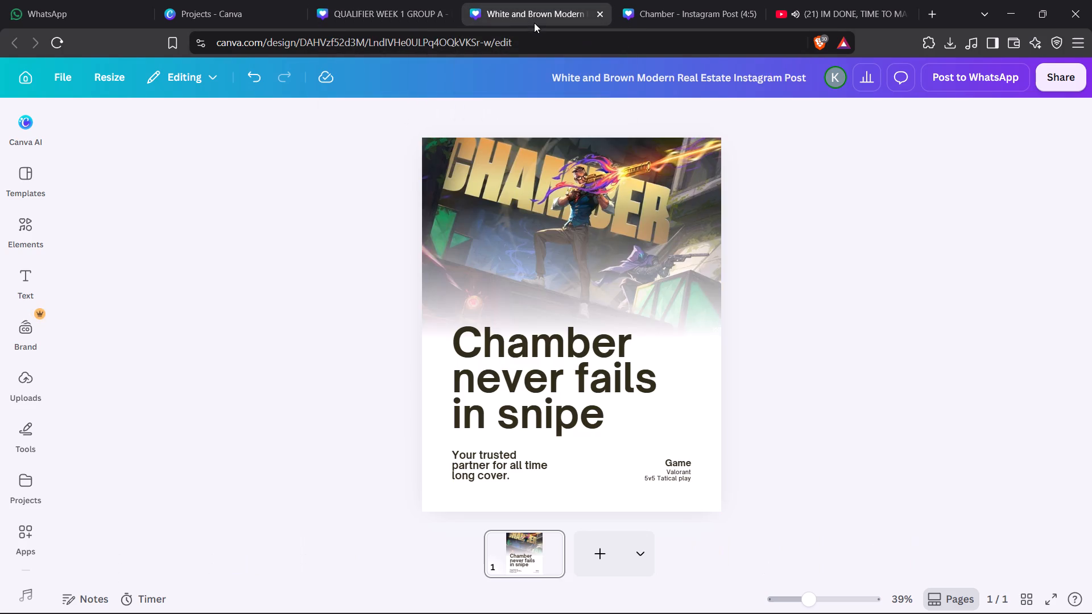
pyautogui.hotkey('ctrl', 'v')
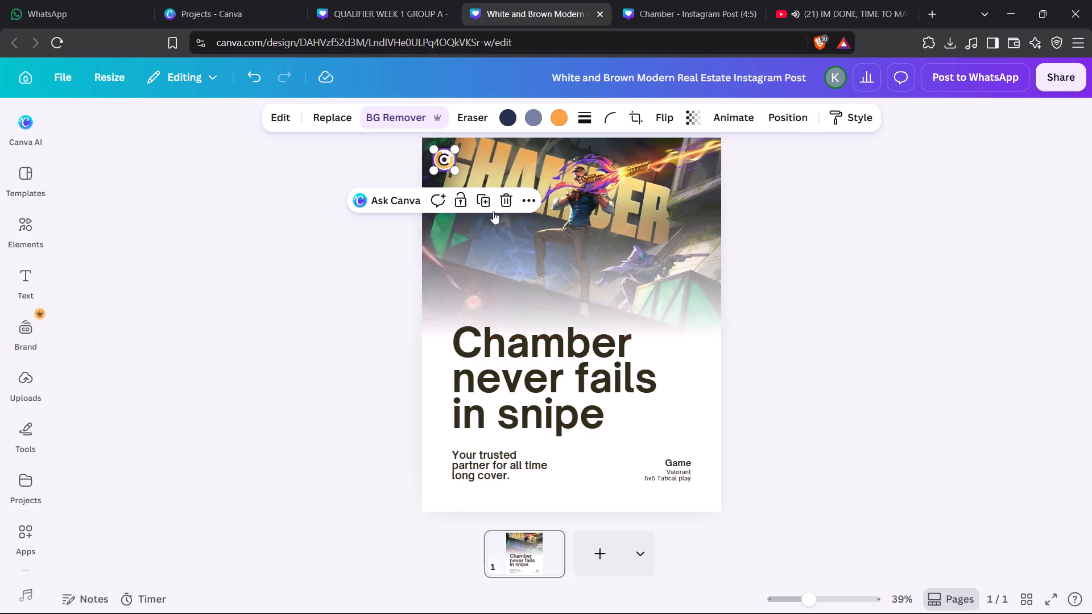
pyautogui.click(829, 222)
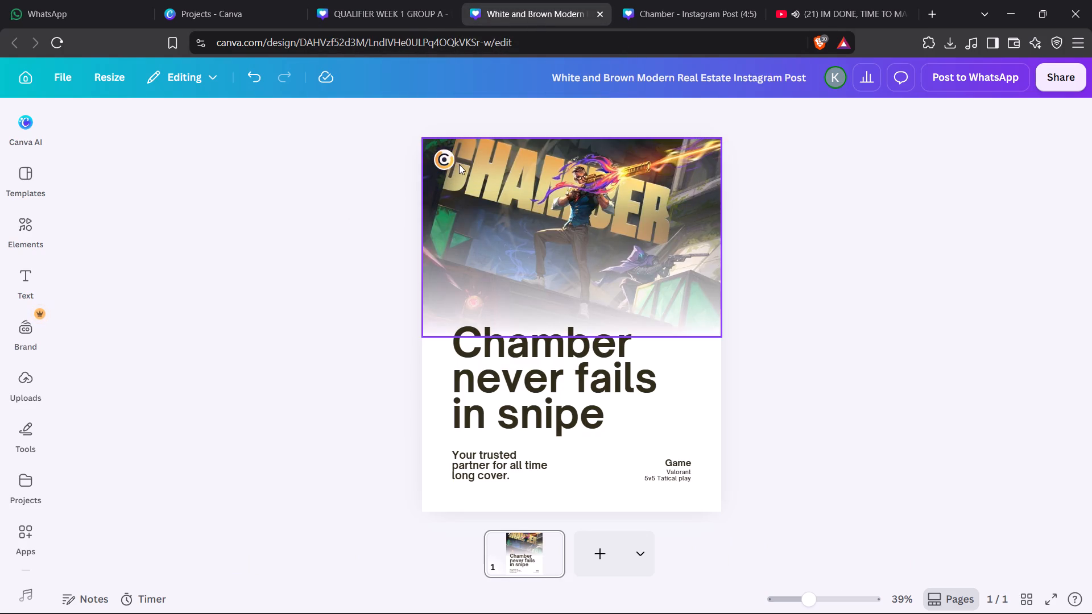
# Move the C logo to the bottom-left corner of the post, below the tagline, and shrink it to about 56 by 56.
pyautogui.moveTo(446, 159); pyautogui.dragTo(441, 239)
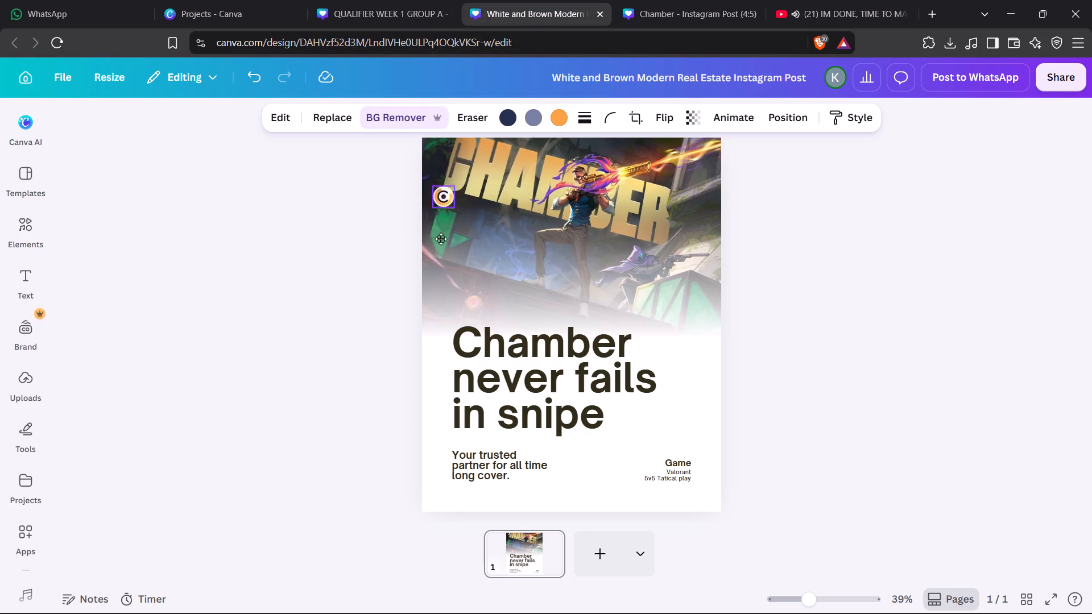
pyautogui.moveTo(441, 239); pyautogui.dragTo(446, 496)
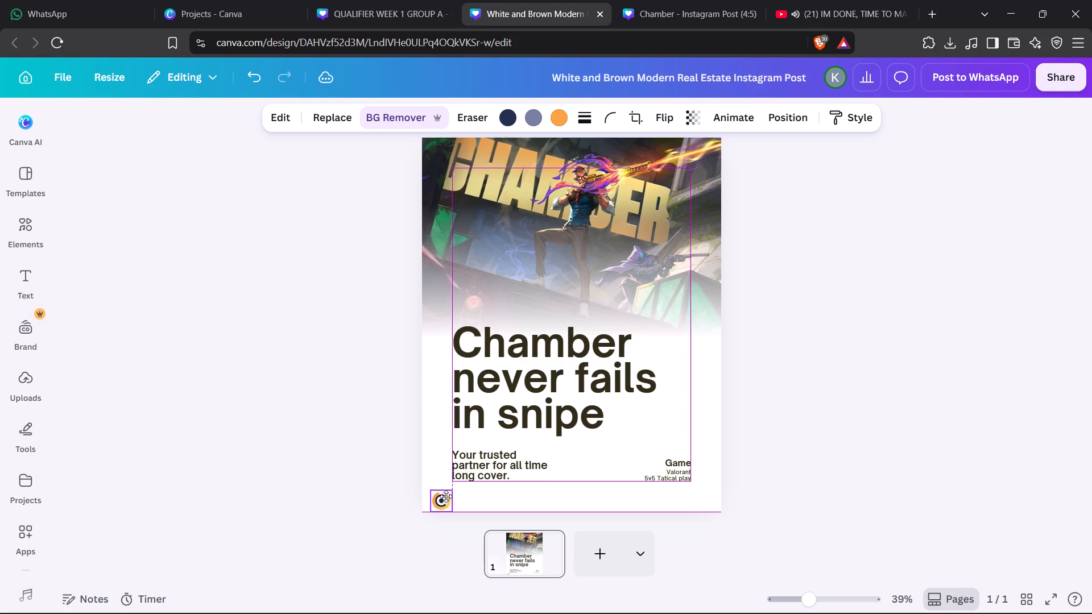
pyautogui.moveTo(446, 496); pyautogui.dragTo(445, 498)
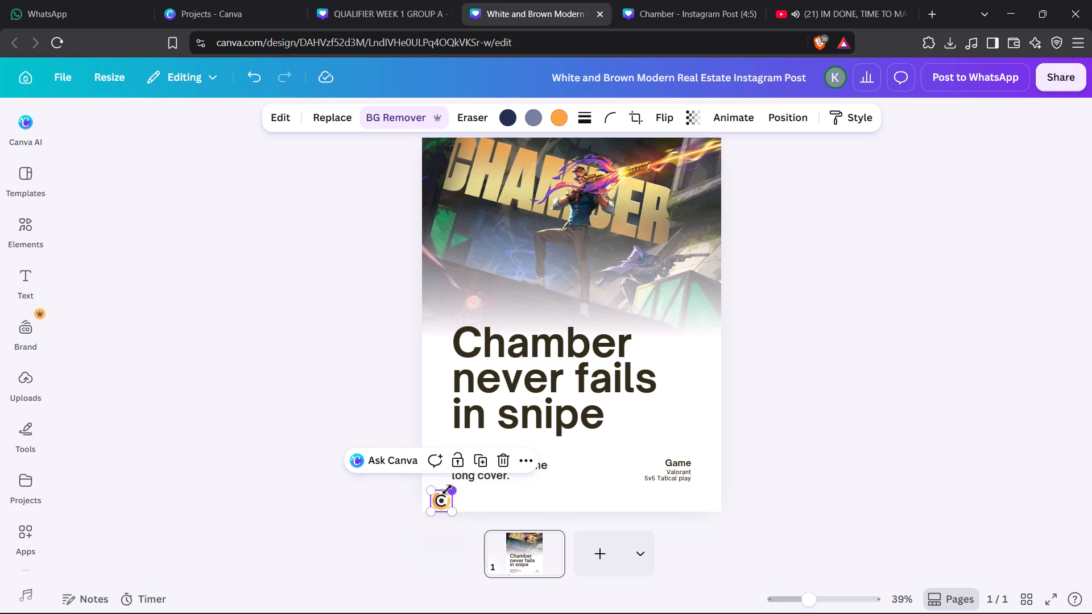
pyautogui.moveTo(451, 489); pyautogui.dragTo(448, 497)
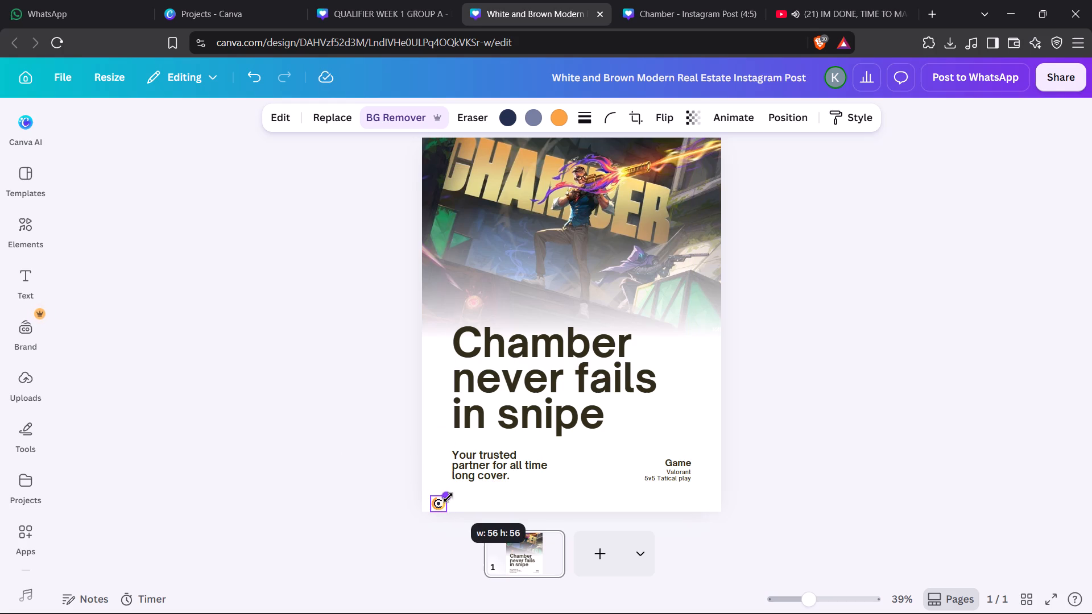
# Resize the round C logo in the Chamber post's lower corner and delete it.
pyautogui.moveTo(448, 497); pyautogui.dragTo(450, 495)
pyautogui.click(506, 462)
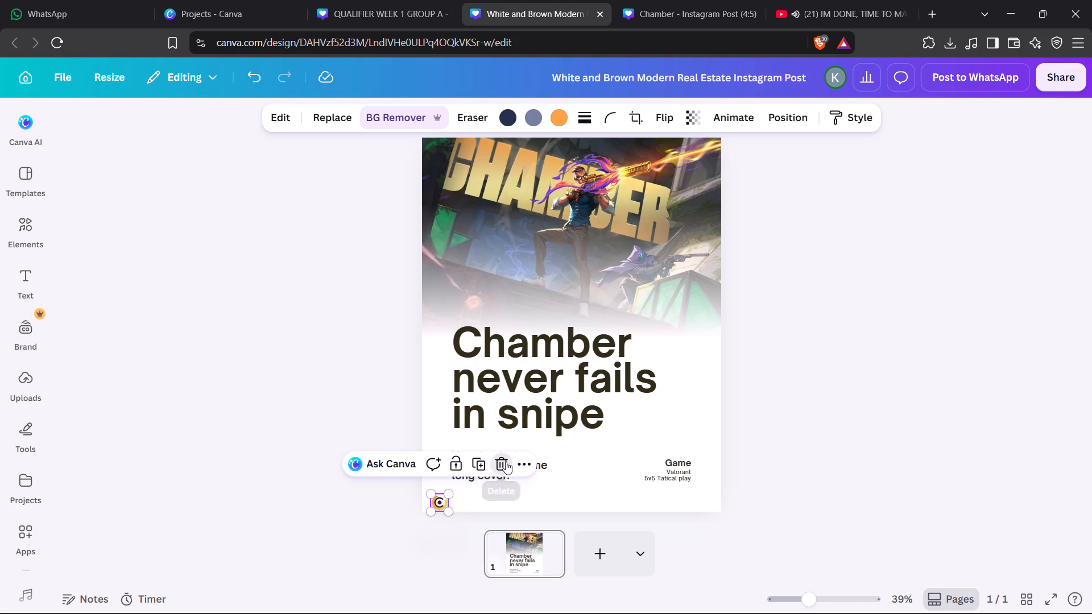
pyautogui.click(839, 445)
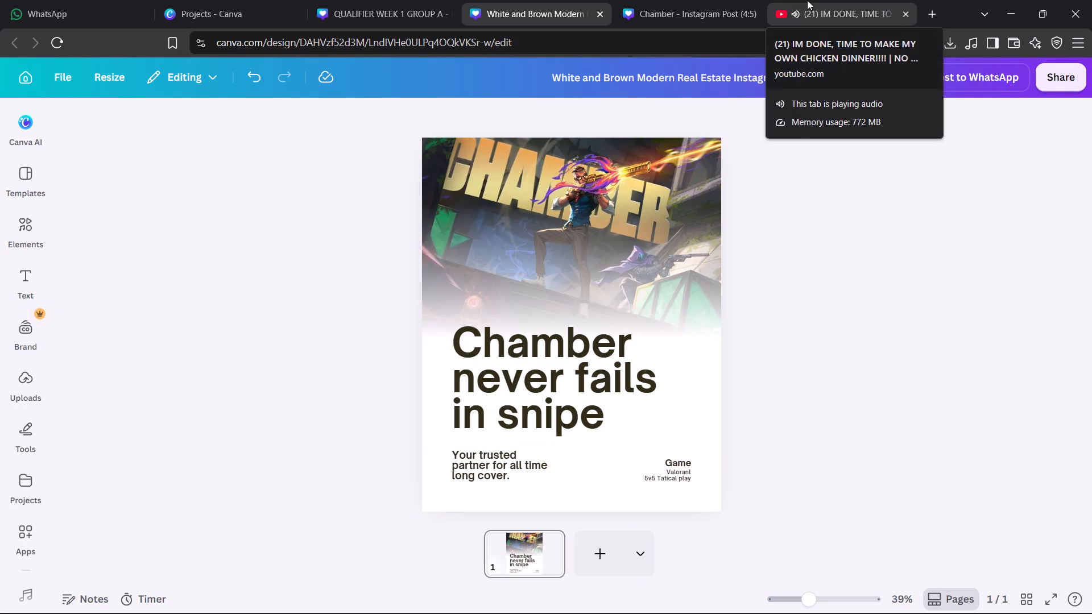
# Copy the vertical "#HONOUR OF KINGS" text from page 9 of QUALIFIER WEEK 1 GROUP A into the White and Brown post, closing the separate Chamber design.
pyautogui.click(332, 0)
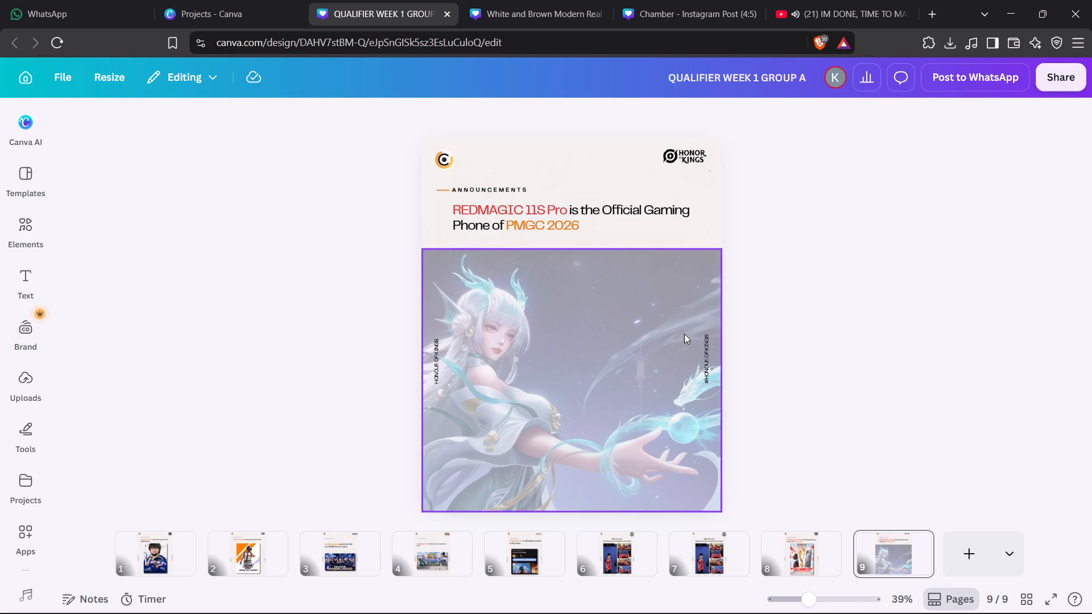
pyautogui.click(708, 358)
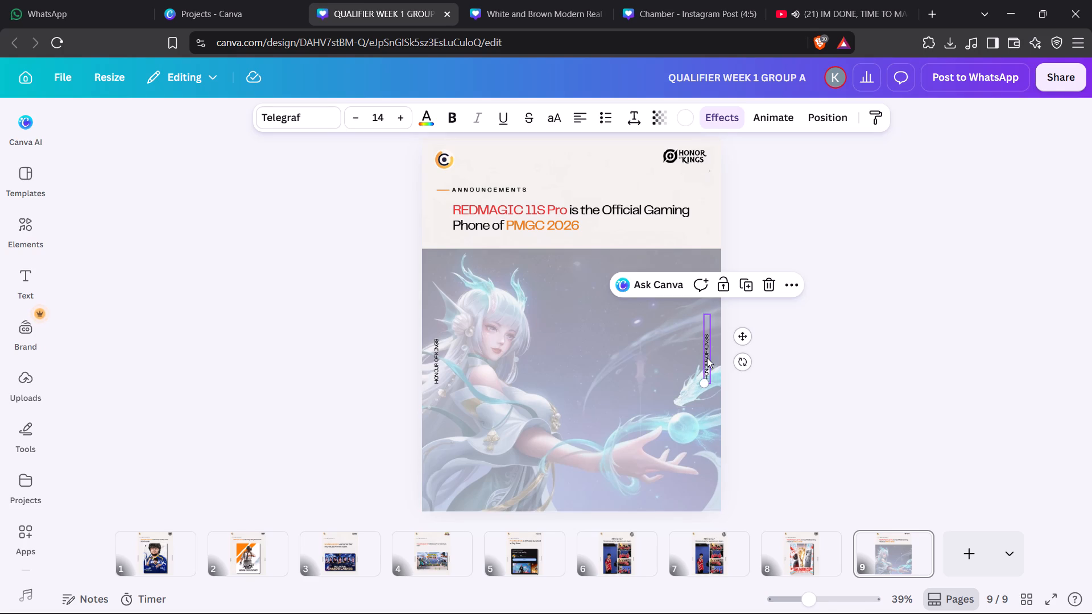
pyautogui.hotkey('ctrl', 'c')
pyautogui.click(803, 335)
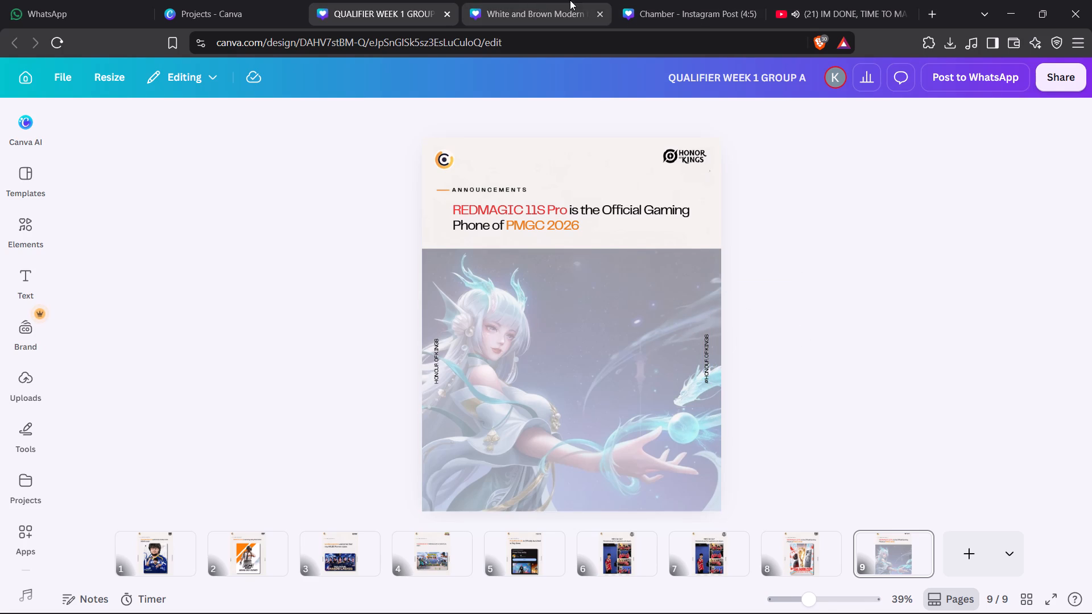
pyautogui.click(709, 0)
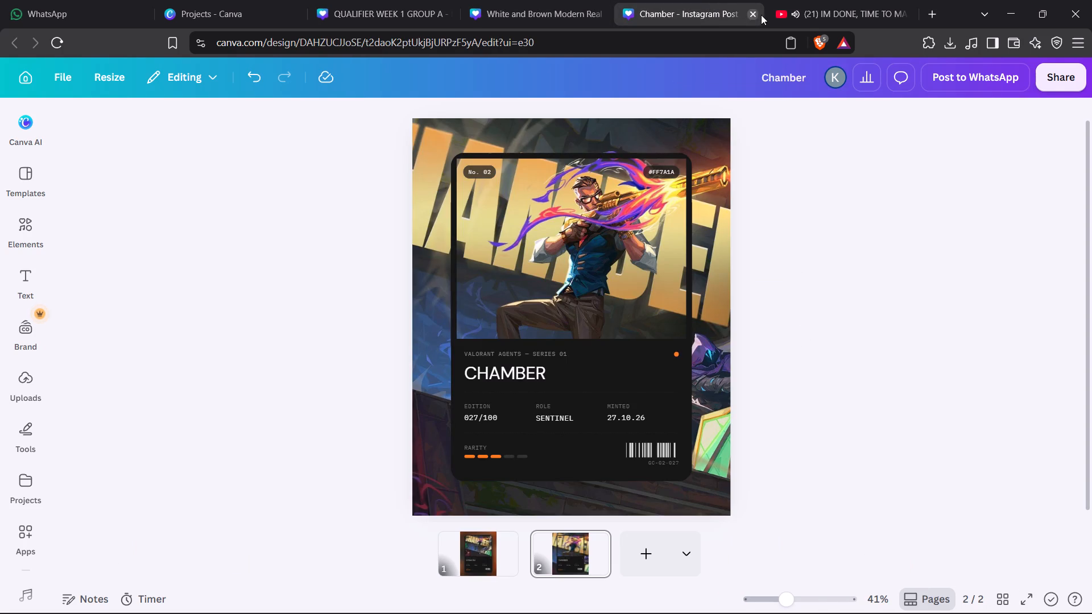
pyautogui.click(755, 10)
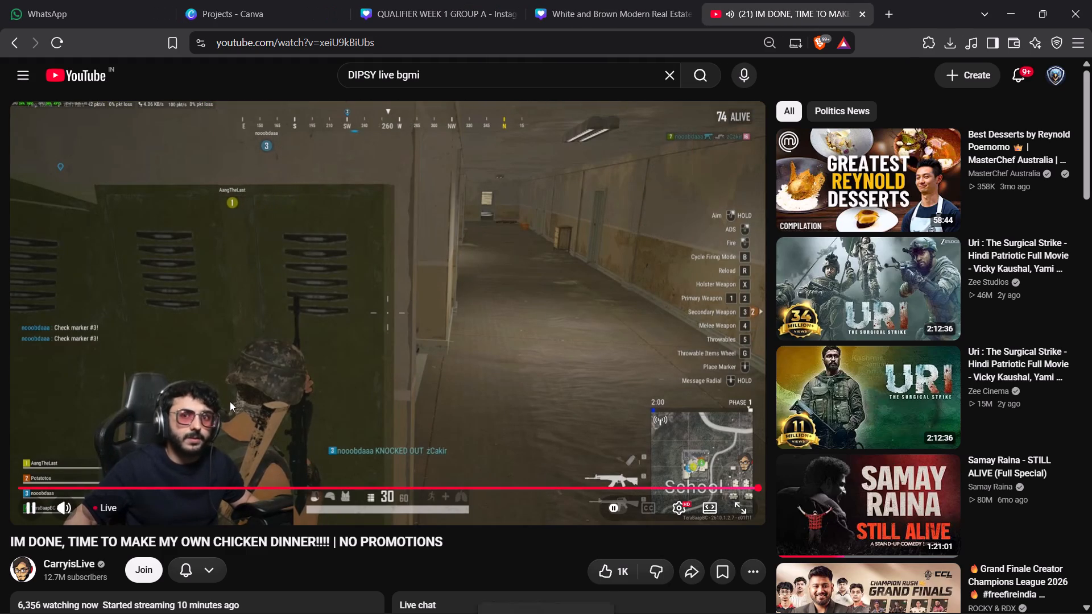
pyautogui.click(622, 1)
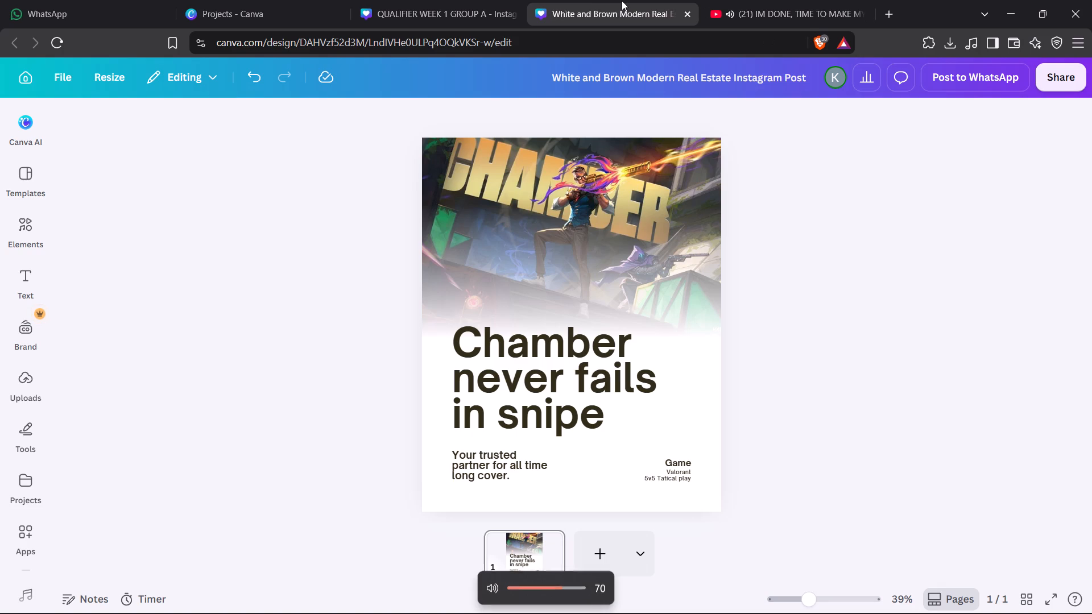
pyautogui.hotkey('ctrl', 'v')
pyautogui.click(796, 522)
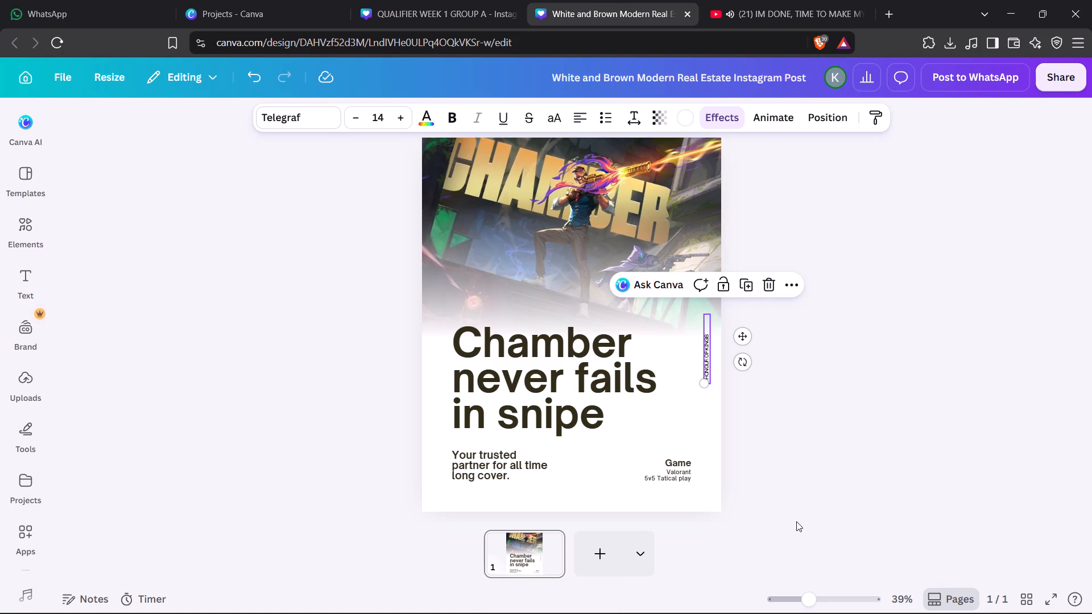
pyautogui.click(756, 382)
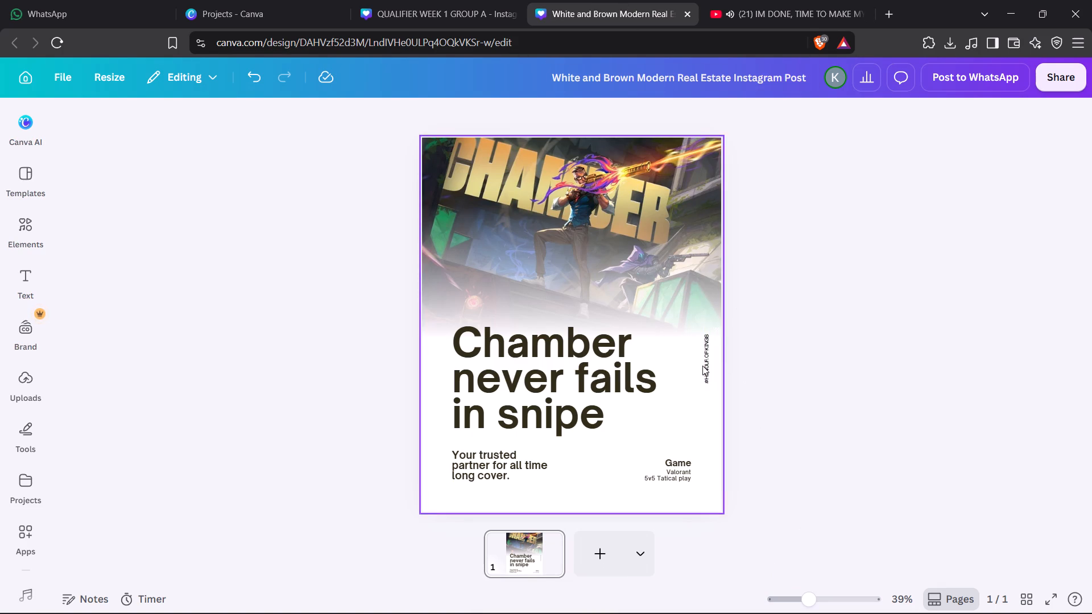
# Replace the pasted vertical text beside the headline with "#VALORANT AGENT".
pyautogui.doubleClick(706, 366)
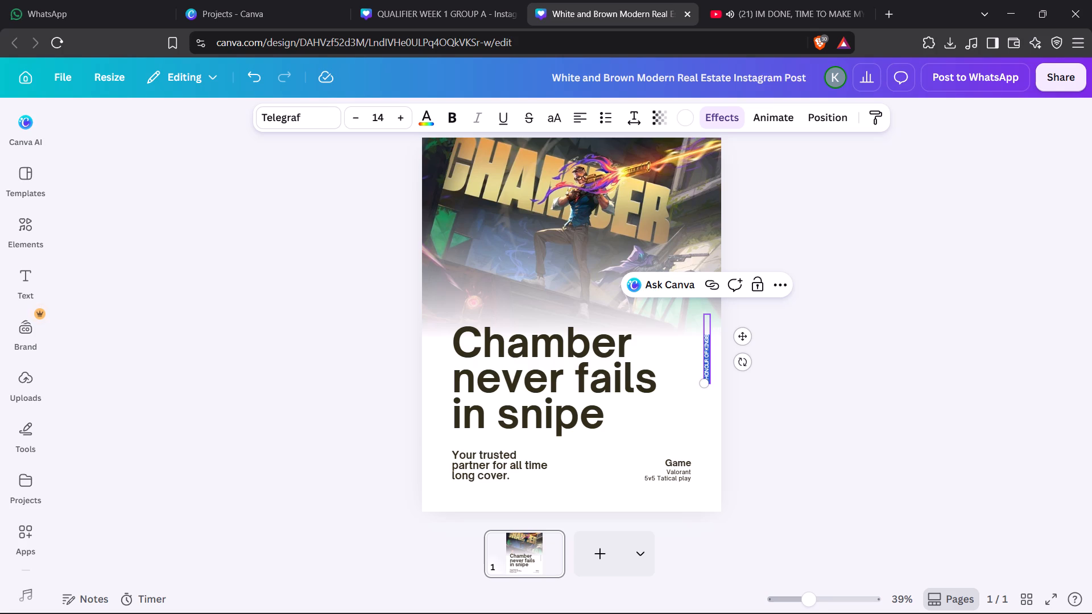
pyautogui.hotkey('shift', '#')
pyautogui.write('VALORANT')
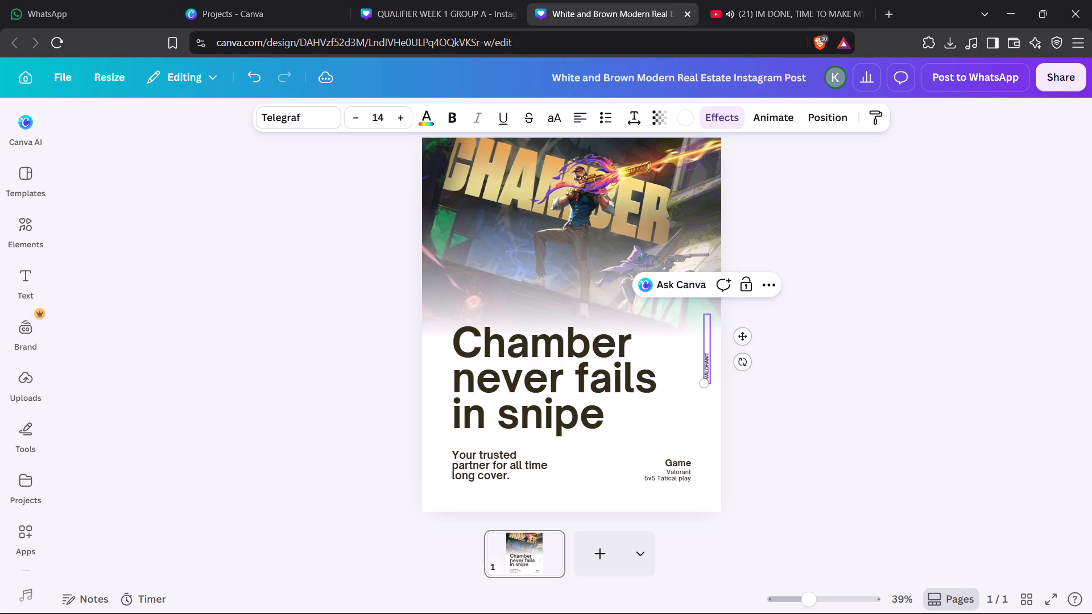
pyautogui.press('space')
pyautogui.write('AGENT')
pyautogui.click(801, 450)
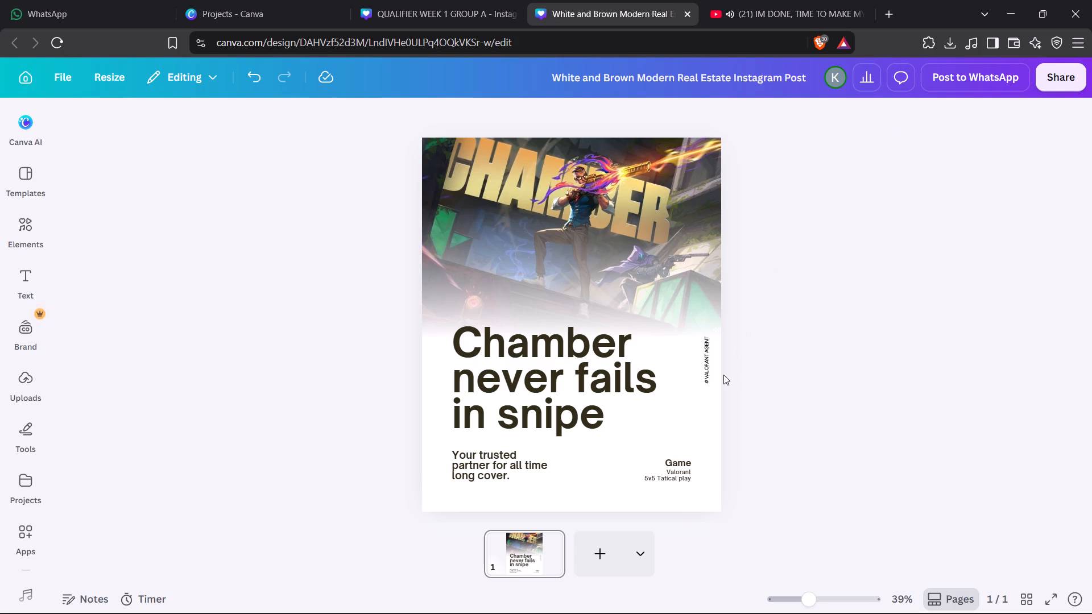
# Duplicate the vertical "#VALORANT AGENT" text and place the copy along the post's left edge, beside the headline.
pyautogui.click(709, 368)
pyautogui.click(749, 284)
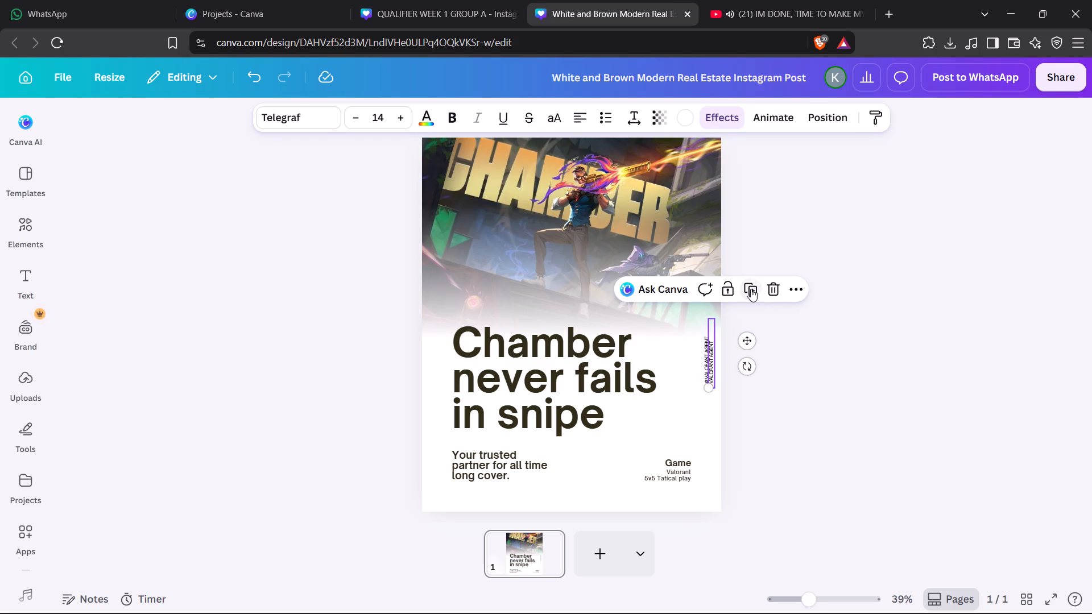
pyautogui.moveTo(747, 339); pyautogui.dragTo(486, 350)
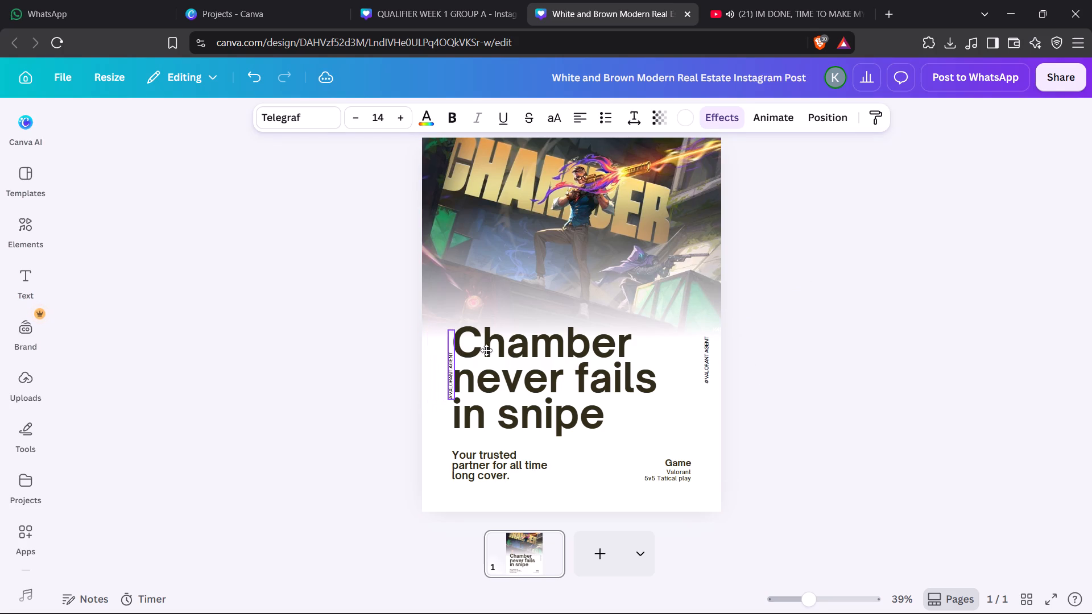
pyautogui.moveTo(486, 350); pyautogui.dragTo(475, 346)
pyautogui.press('Up')
pyautogui.press('Up')
pyautogui.press('Up')
pyautogui.press('Up')
pyautogui.press('Up')
pyautogui.press('Up')
pyautogui.press('Up')
pyautogui.press('Up')
pyautogui.press('Up')
pyautogui.press('Up')
pyautogui.press('Up')
pyautogui.press('Up')
pyautogui.press('Up')
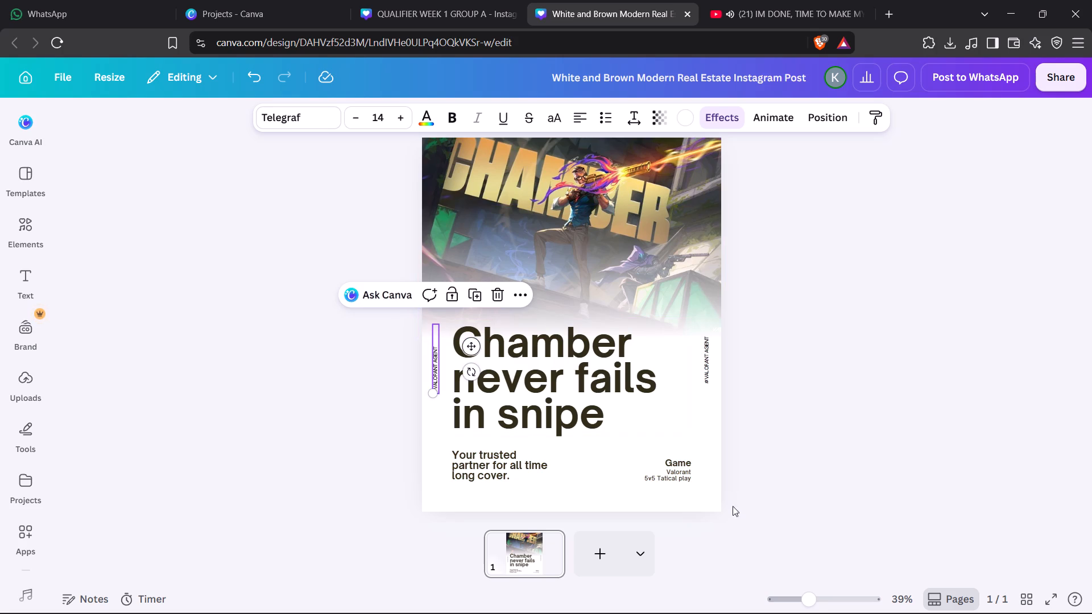
pyautogui.click(838, 432)
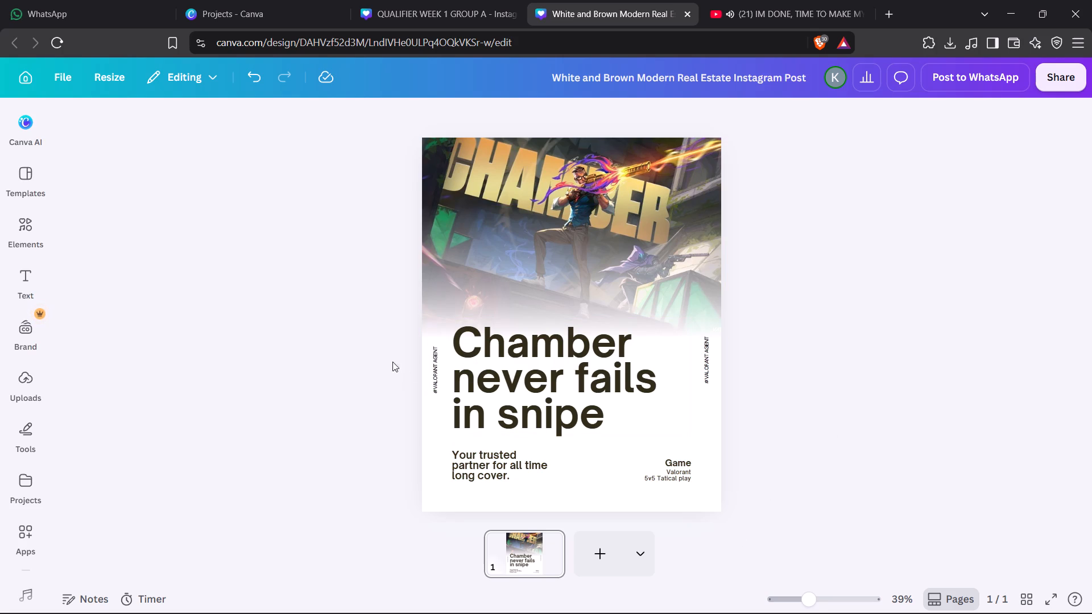
# Align the left-edge hashtag with the right one, reword it "#CHAMBER", and add a horizontal copy at the page's bottom centre.
pyautogui.click(435, 368)
pyautogui.press('Up')
pyautogui.press('Up')
pyautogui.press('Up')
pyautogui.press('Up')
pyautogui.press('Up')
pyautogui.press('Up')
pyautogui.press('Up')
pyautogui.press('Up')
pyautogui.press('Up')
pyautogui.press('Up')
pyautogui.press('Up')
pyautogui.press('Up')
pyautogui.press('Up')
pyautogui.press('Up')
pyautogui.press('Up')
pyautogui.press('Up')
pyautogui.press('Up')
pyautogui.press('Up')
pyautogui.press('Up')
pyautogui.press('Up')
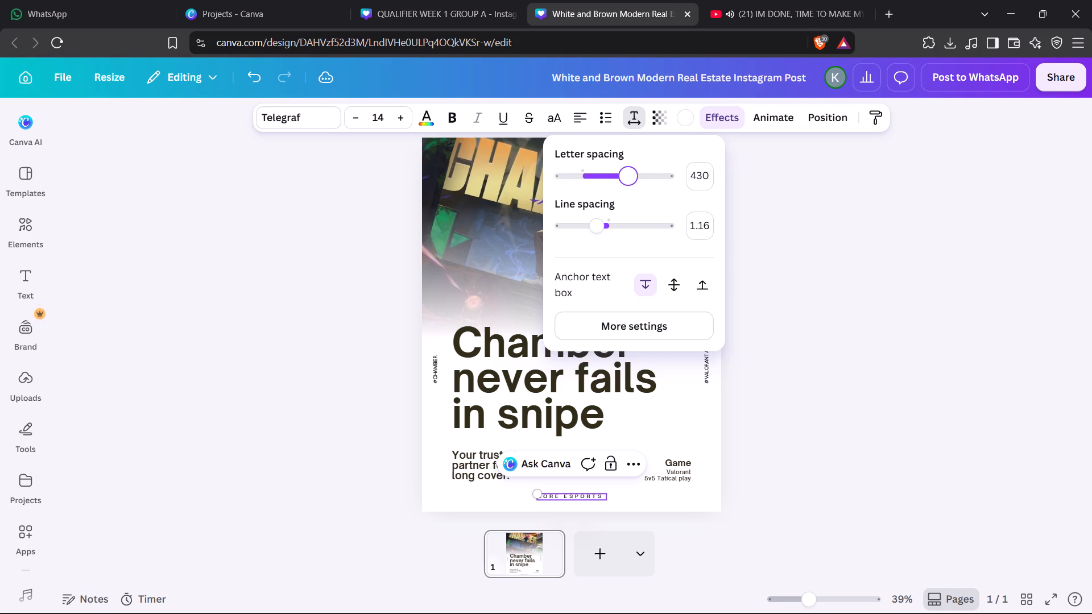
pyautogui.moveTo(628, 193); pyautogui.dragTo(634, 193)
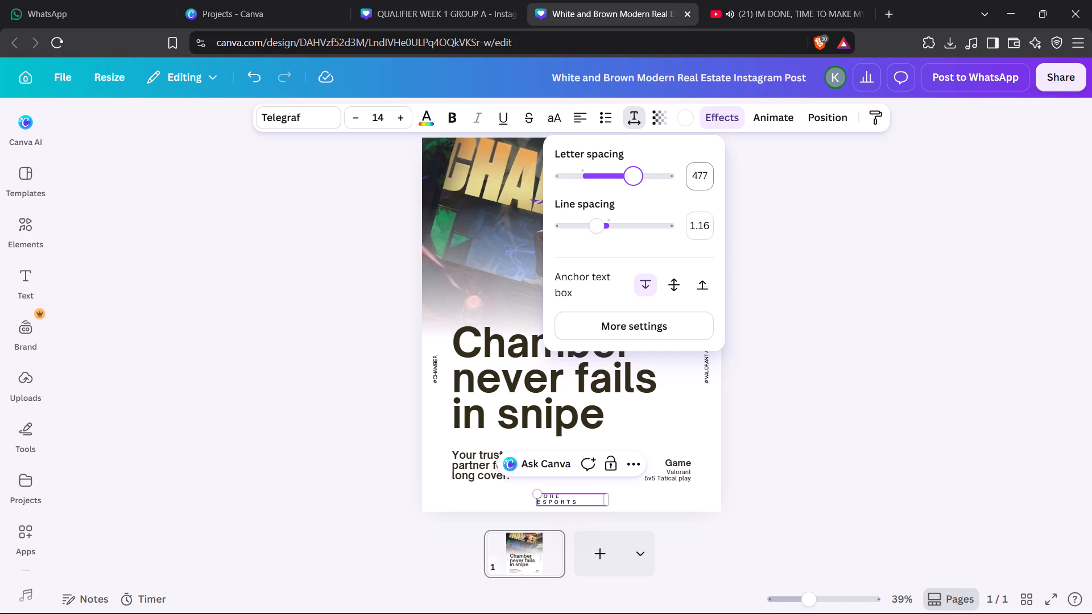
pyautogui.click(705, 173)
pyautogui.press('Down')
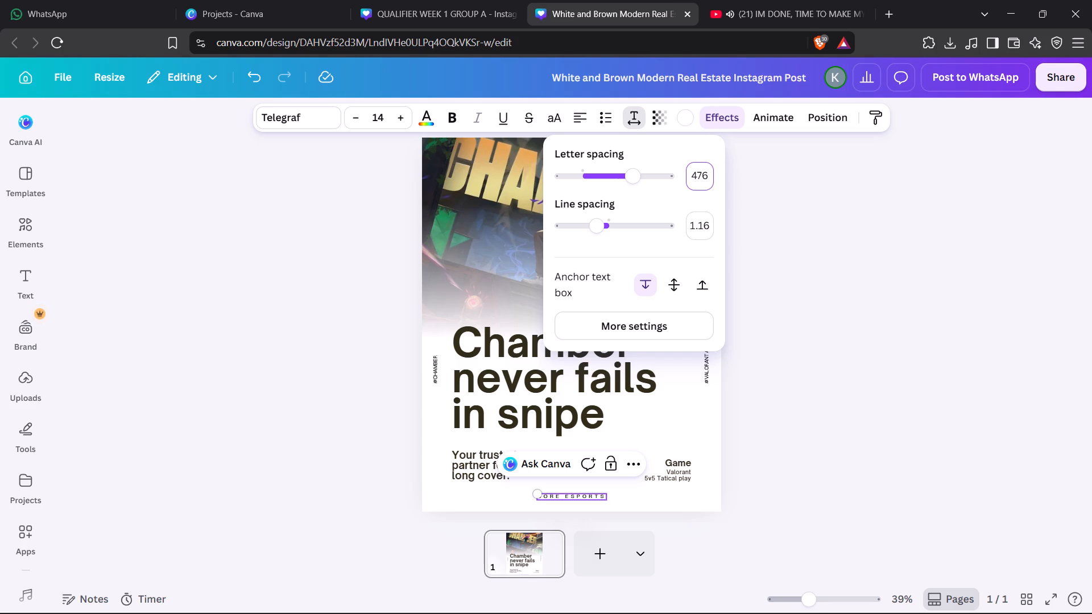
pyautogui.press('Return')
pyautogui.doubleClick(916, 465)
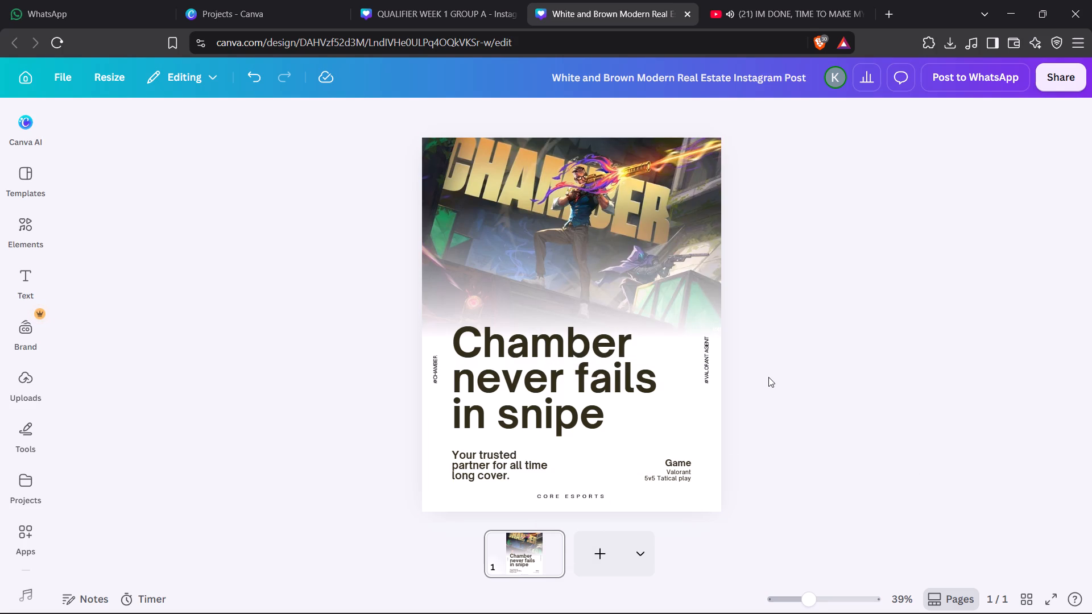
# Add the uploaded Valorant logo, remove its background, shrink it and place it just above the "Game" label.
pyautogui.scroll(2, 769, 377)
pyautogui.click(27, 400)
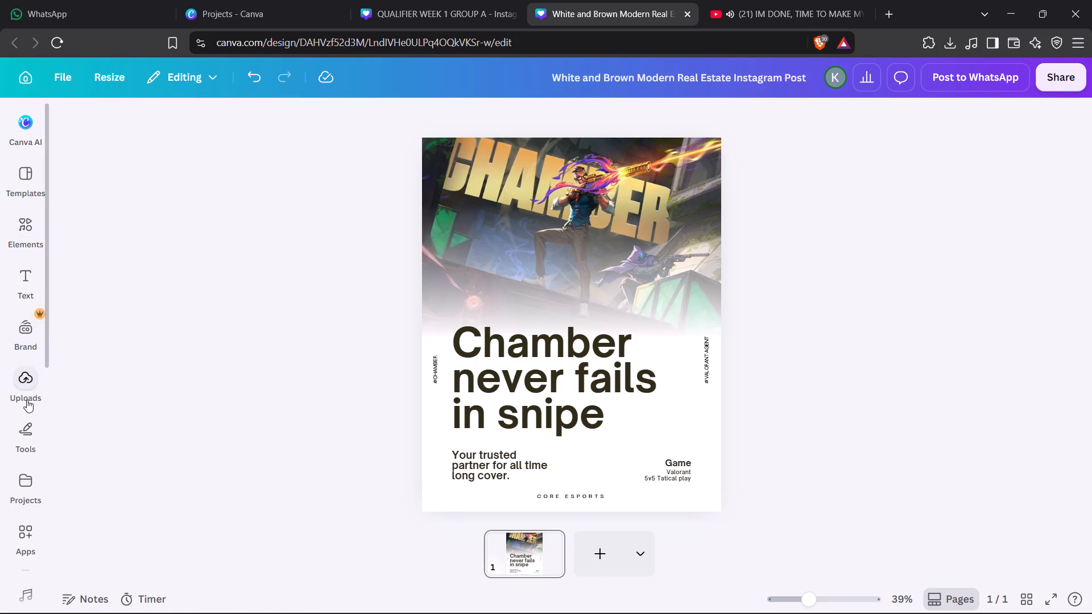
pyautogui.click(122, 318)
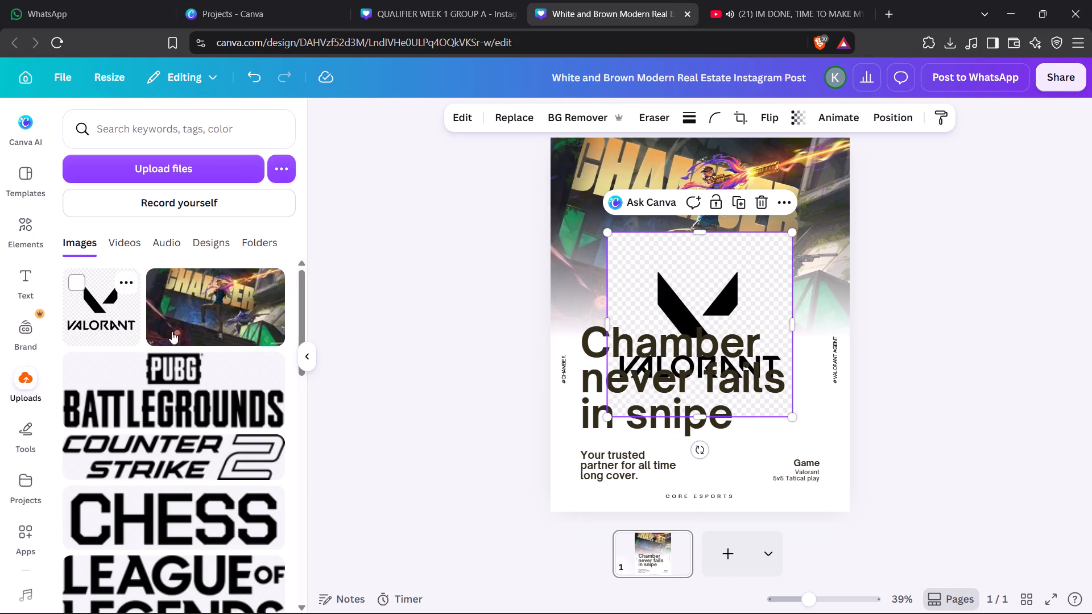
pyautogui.click(564, 120)
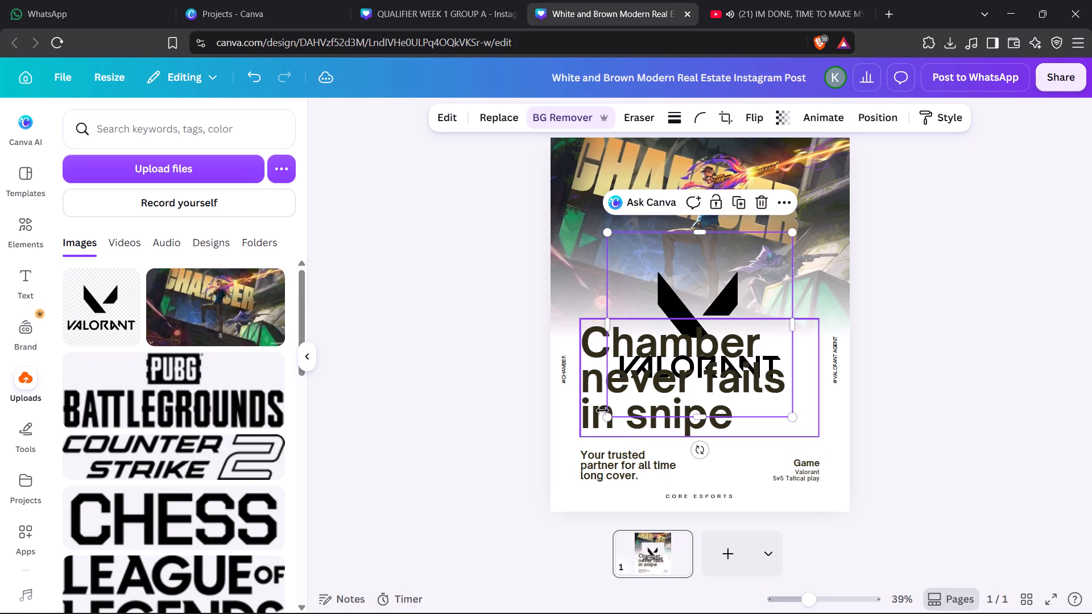
pyautogui.moveTo(604, 414); pyautogui.dragTo(768, 320)
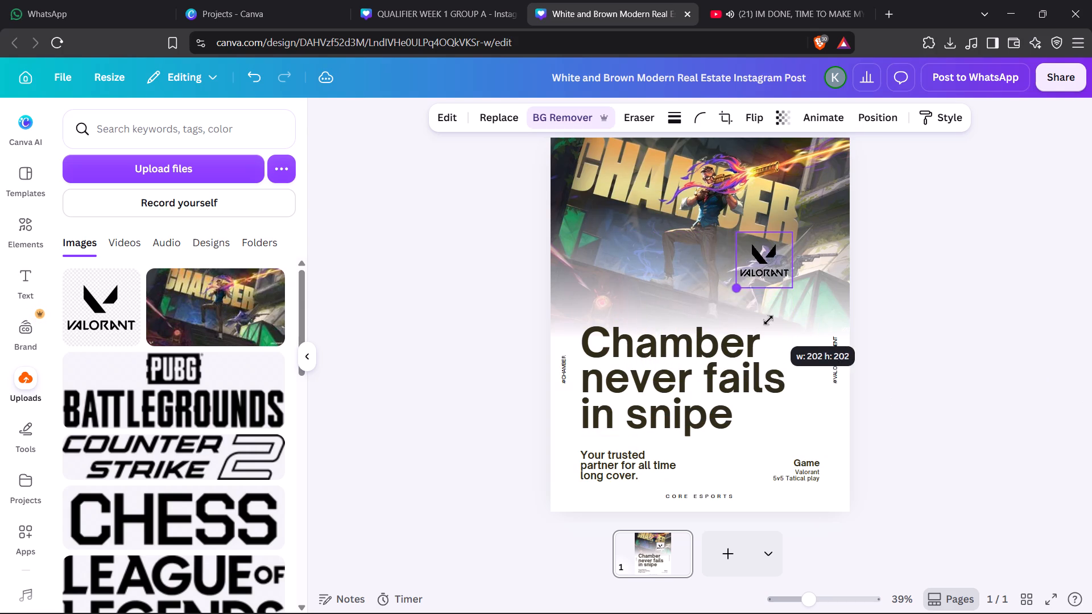
pyautogui.moveTo(768, 320); pyautogui.dragTo(797, 292)
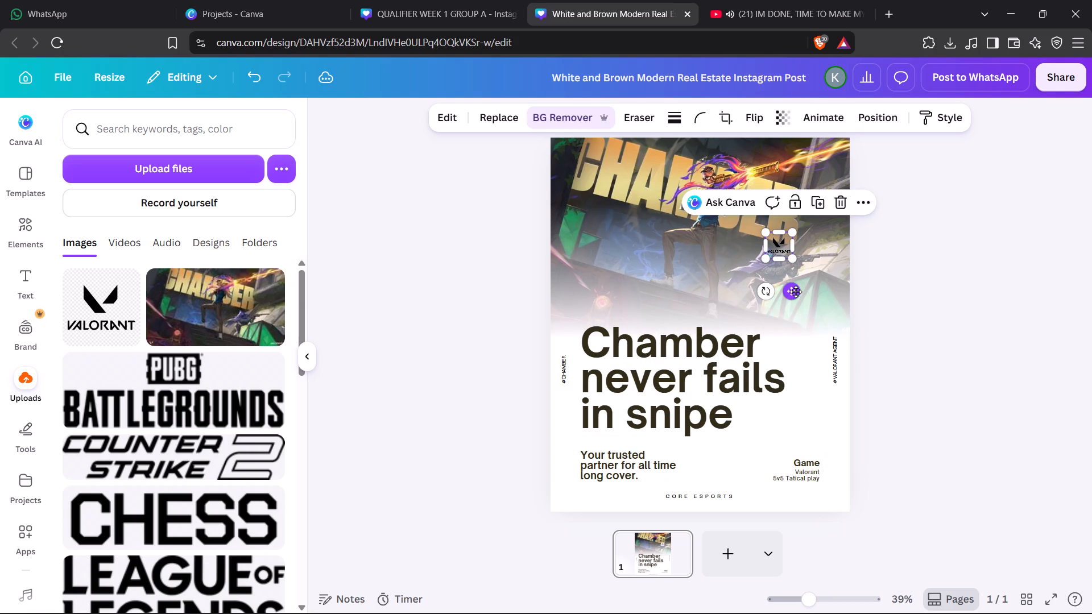
pyautogui.moveTo(795, 292); pyautogui.dragTo(822, 489)
pyautogui.click(884, 473)
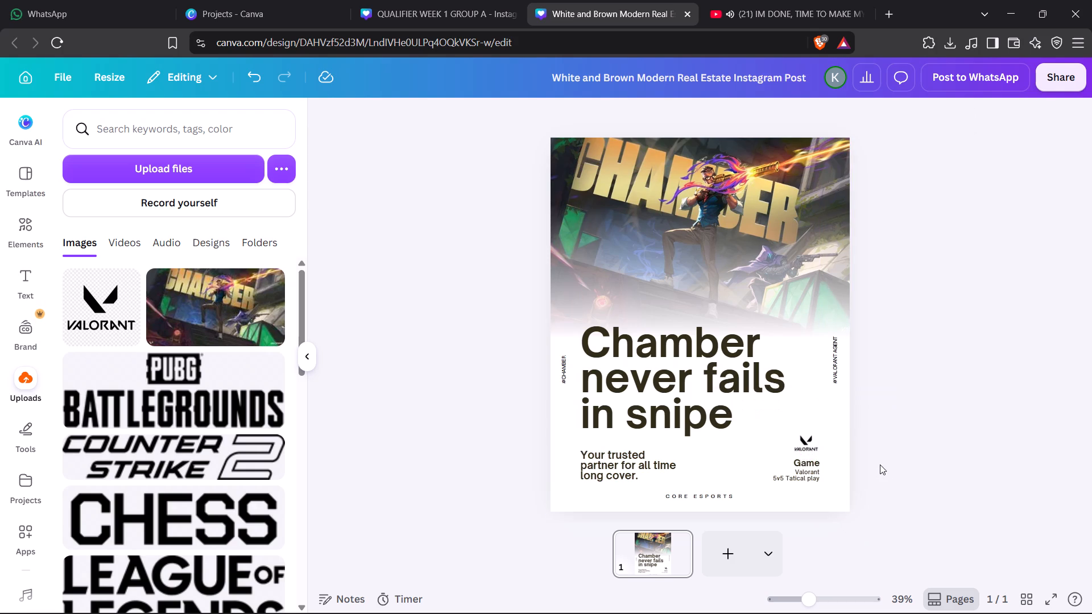
# Nudge the Valorant logo slightly down, closer to the "Game" label.
pyautogui.click(809, 439)
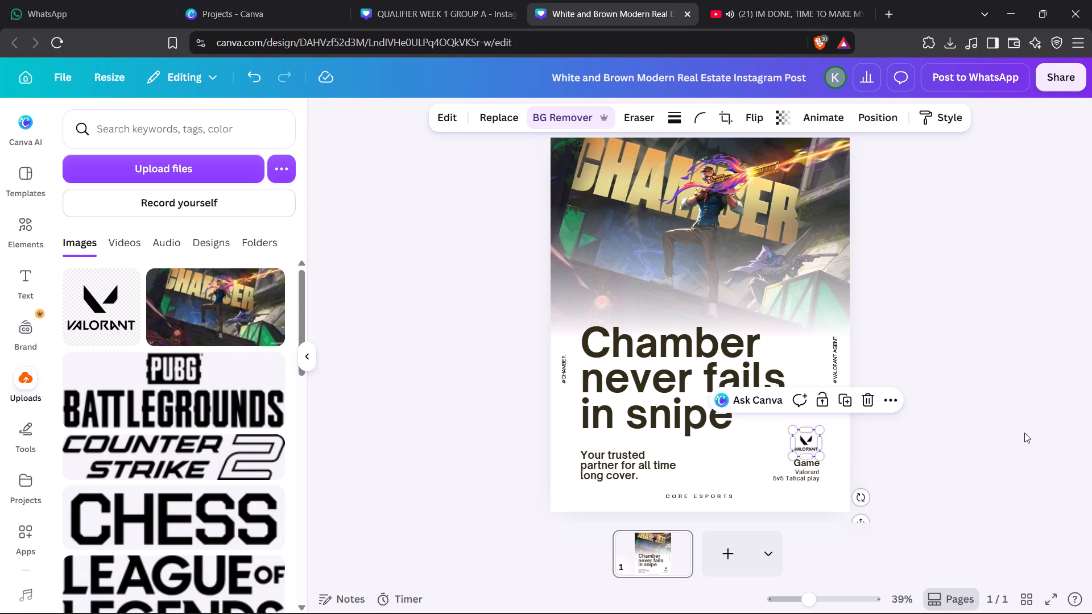
pyautogui.press('Down')
pyautogui.press('Down')
pyautogui.press('Down')
pyautogui.press('Down')
pyautogui.press('Down')
pyautogui.press('Down')
pyautogui.press('Down')
pyautogui.press('Down')
pyautogui.press('Down')
pyautogui.press('Down')
pyautogui.press('Down')
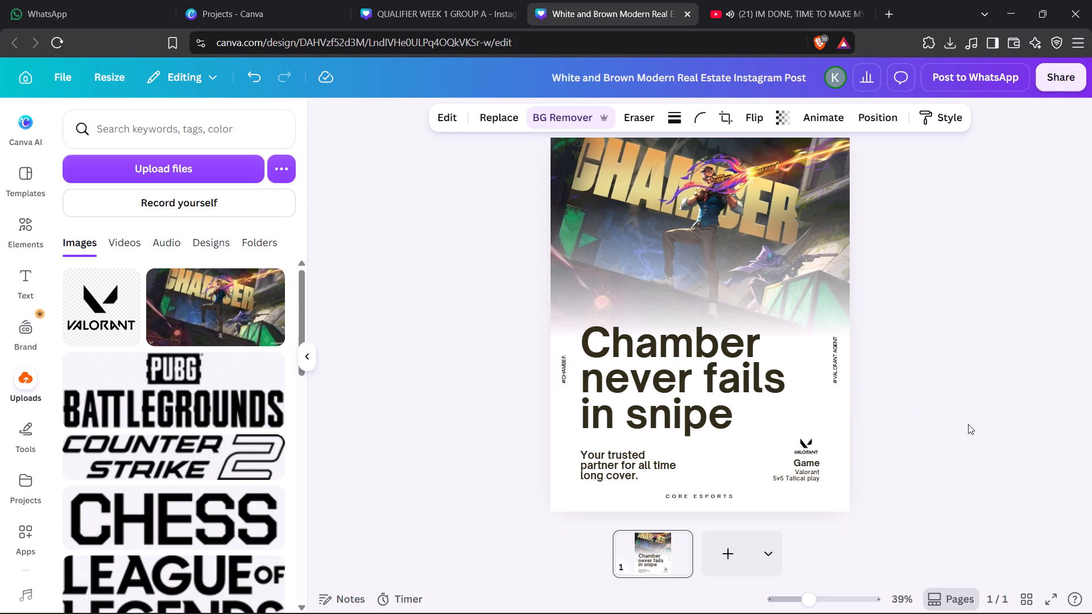
pyautogui.click(911, 412)
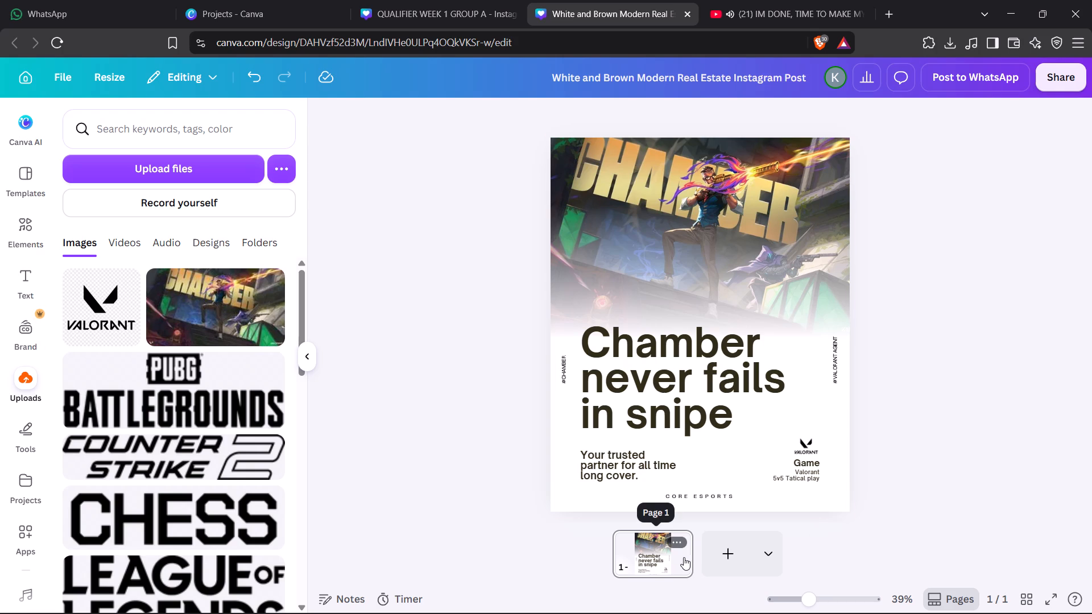
# Look through the uploaded images, from the team logos and player photos down to the tournament graphics.
pyautogui.scroll(-16, 114, 476)
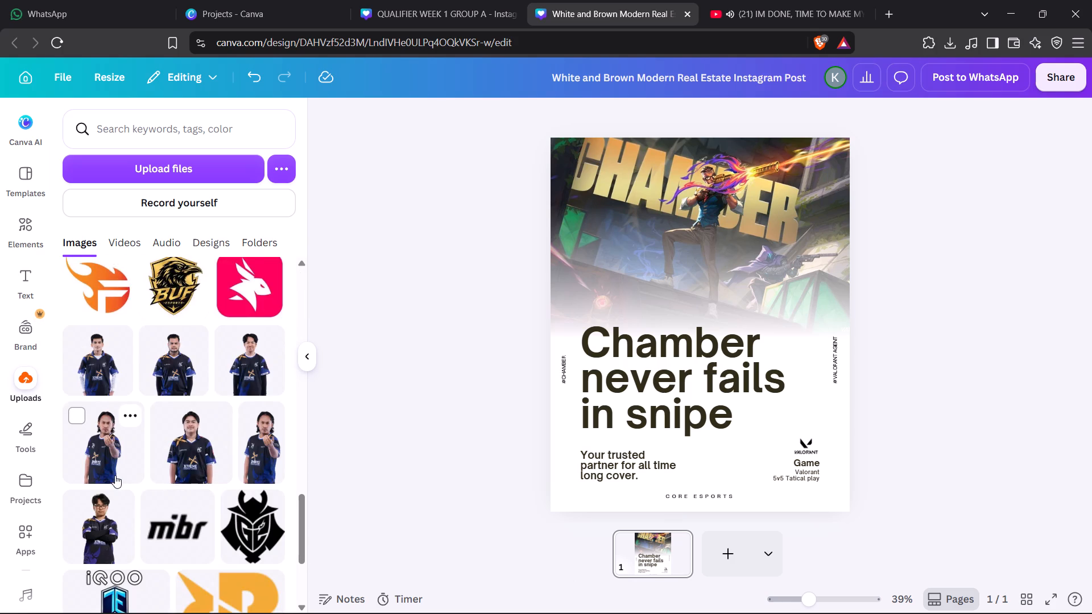
pyautogui.scroll(-12, 115, 475)
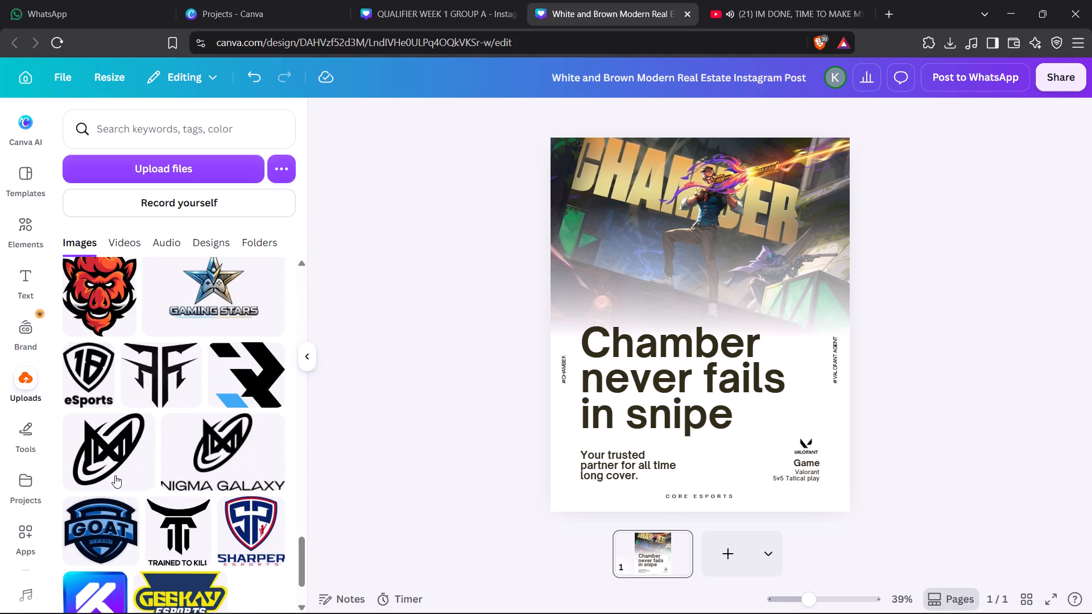
pyautogui.scroll(-12, 115, 475)
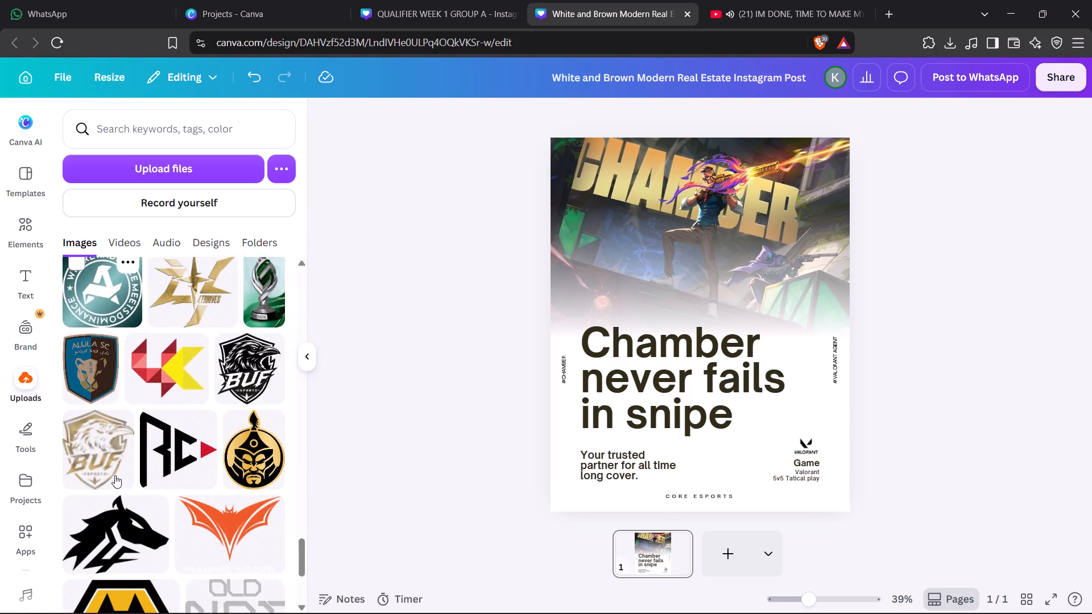
pyautogui.scroll(-11, 115, 475)
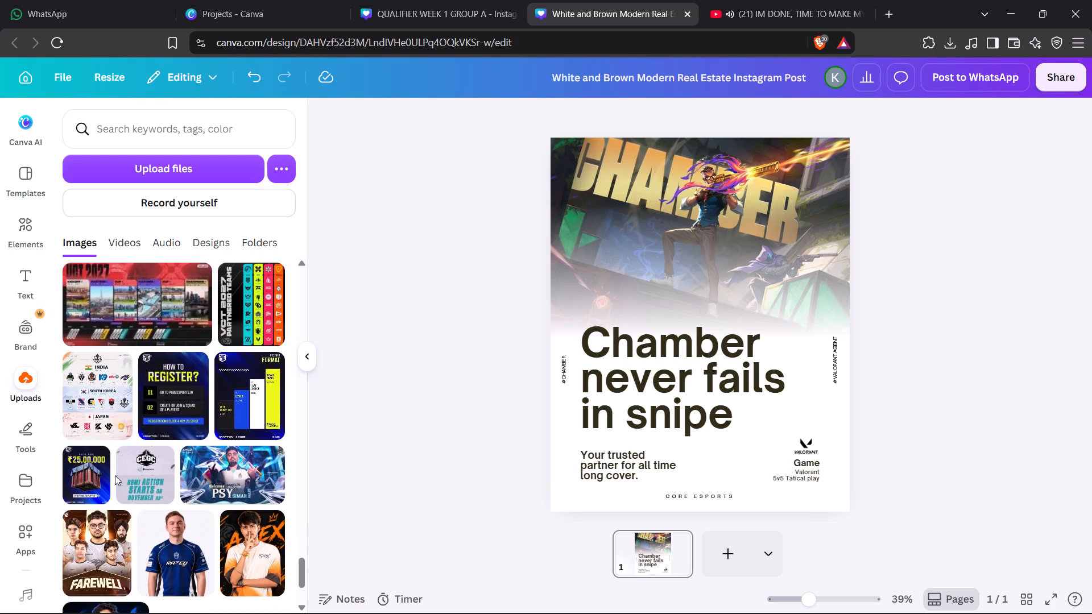
pyautogui.scroll(-4, 115, 475)
pyautogui.scroll(3, 115, 475)
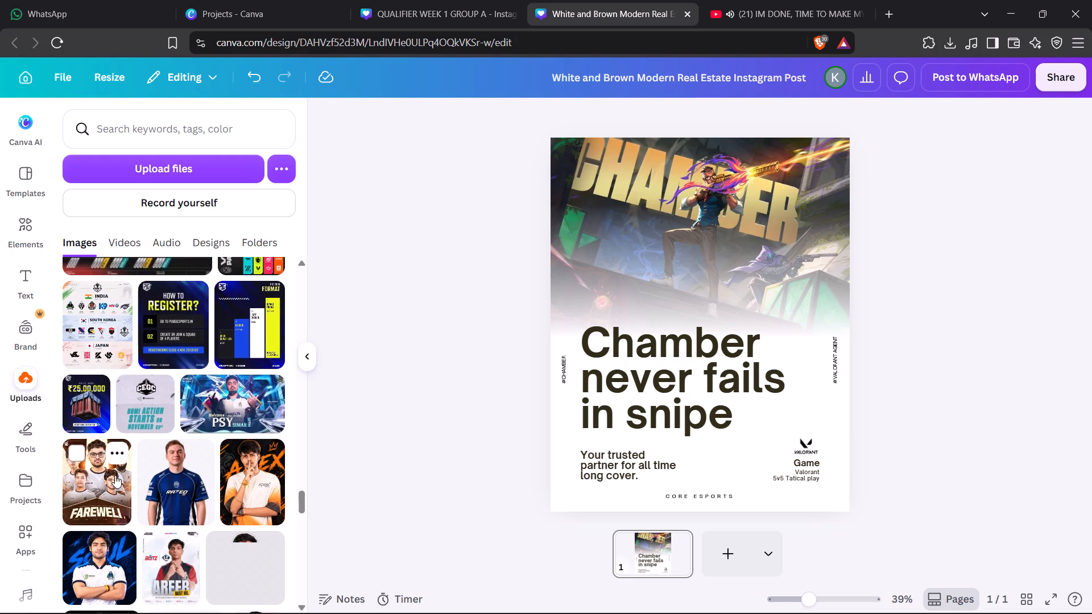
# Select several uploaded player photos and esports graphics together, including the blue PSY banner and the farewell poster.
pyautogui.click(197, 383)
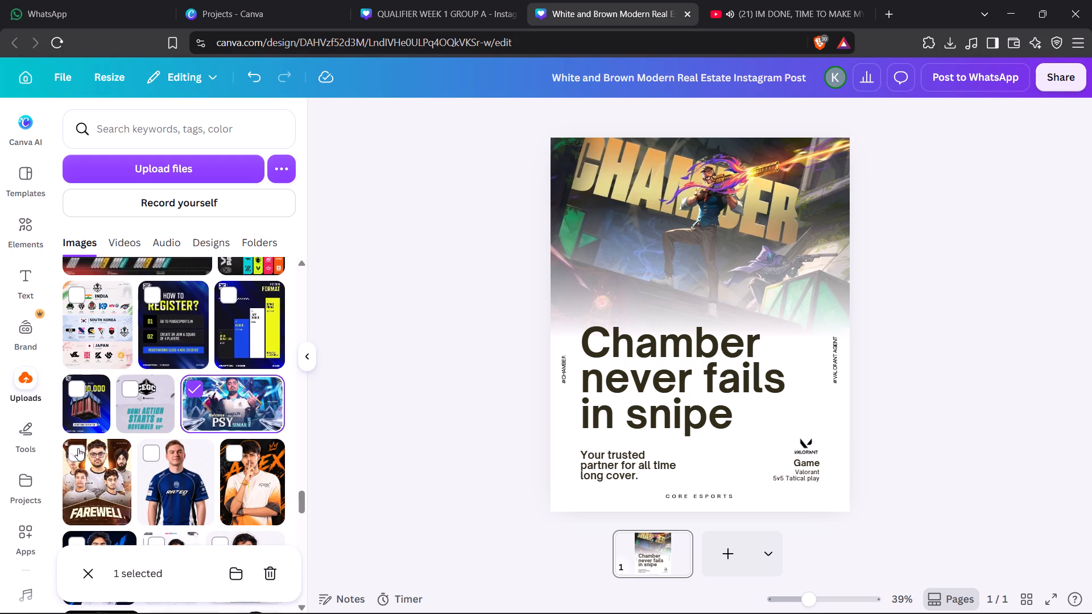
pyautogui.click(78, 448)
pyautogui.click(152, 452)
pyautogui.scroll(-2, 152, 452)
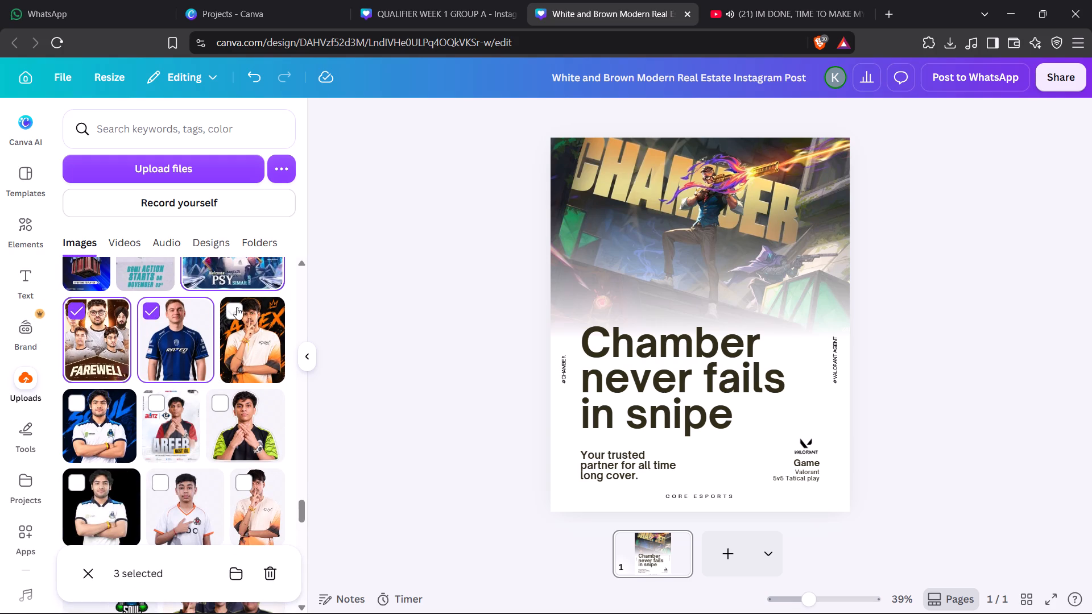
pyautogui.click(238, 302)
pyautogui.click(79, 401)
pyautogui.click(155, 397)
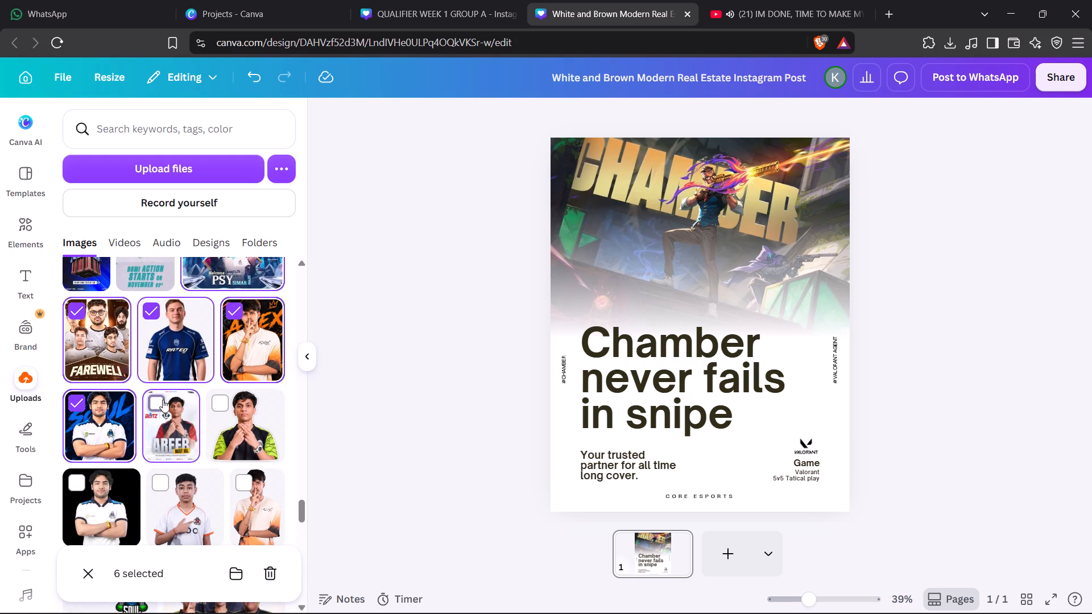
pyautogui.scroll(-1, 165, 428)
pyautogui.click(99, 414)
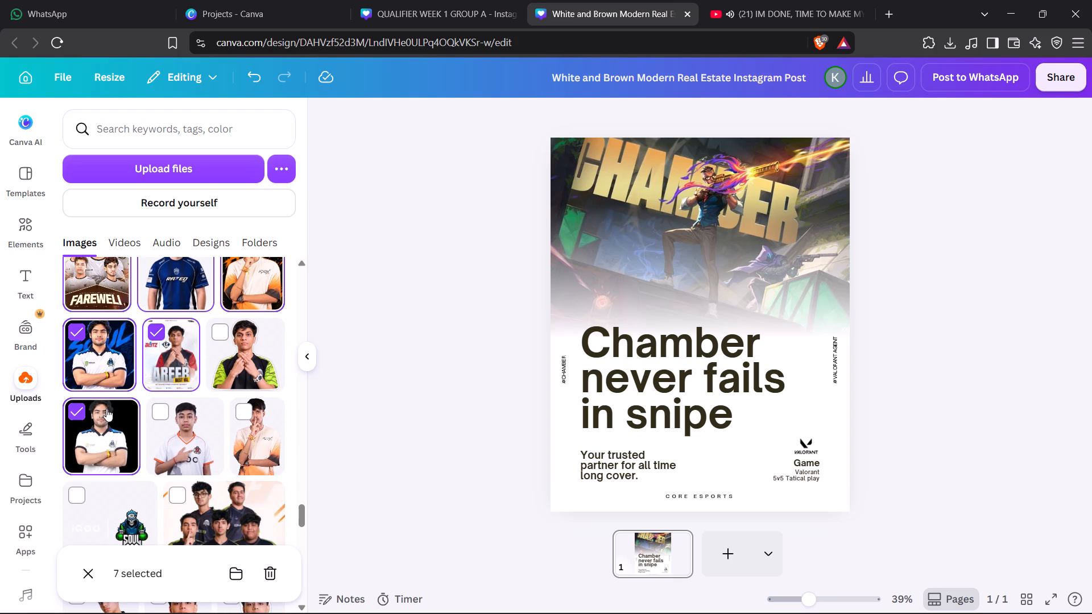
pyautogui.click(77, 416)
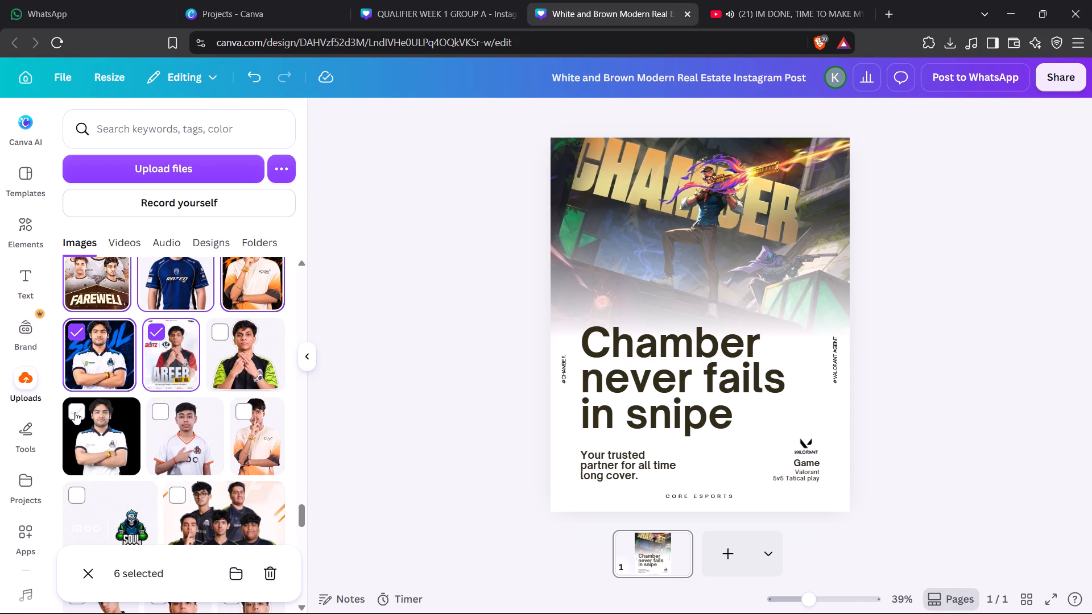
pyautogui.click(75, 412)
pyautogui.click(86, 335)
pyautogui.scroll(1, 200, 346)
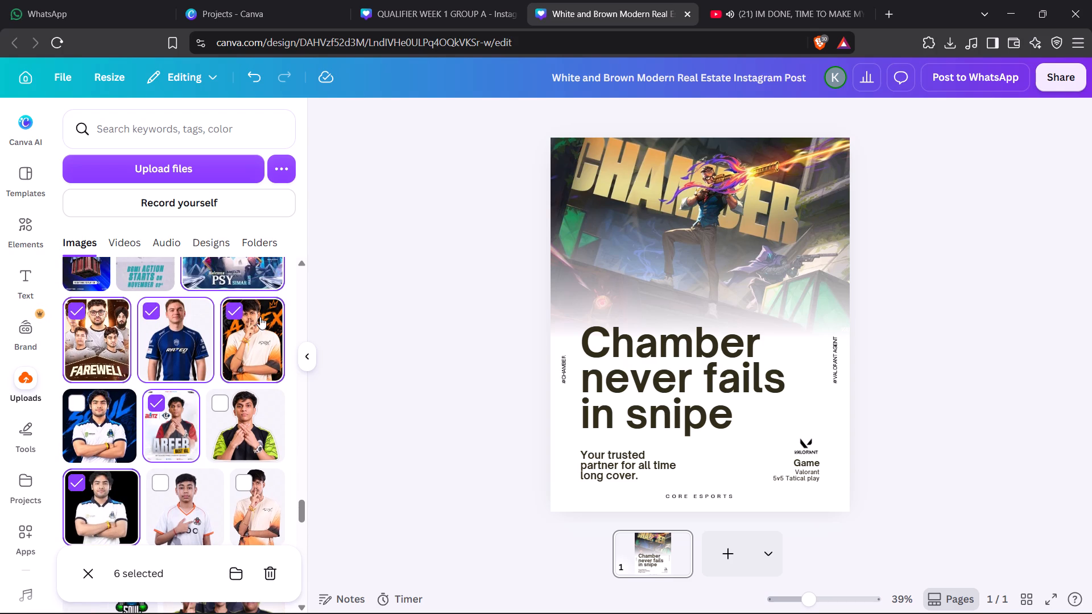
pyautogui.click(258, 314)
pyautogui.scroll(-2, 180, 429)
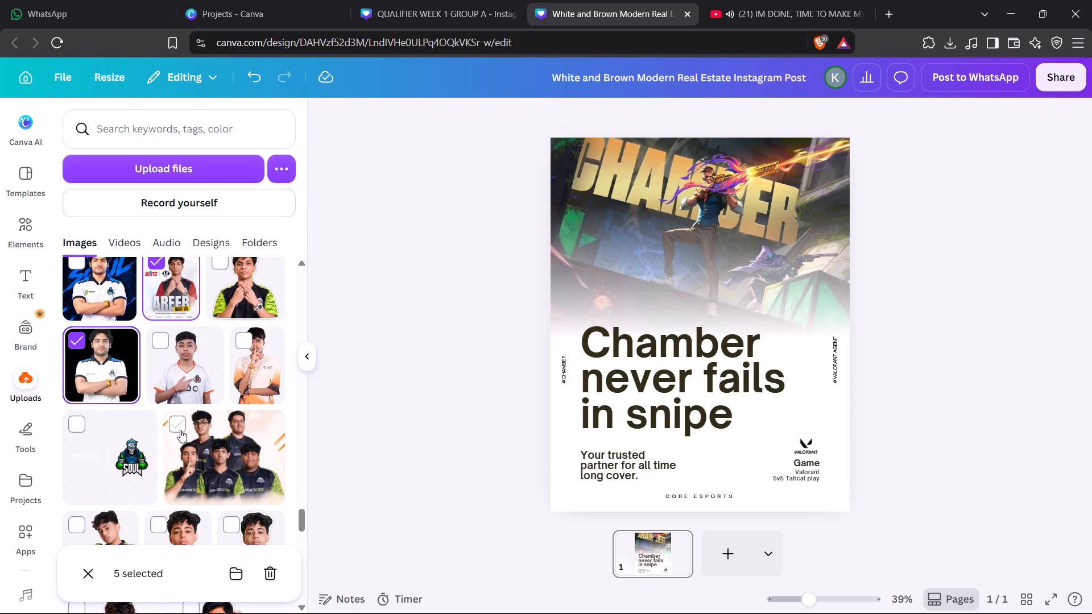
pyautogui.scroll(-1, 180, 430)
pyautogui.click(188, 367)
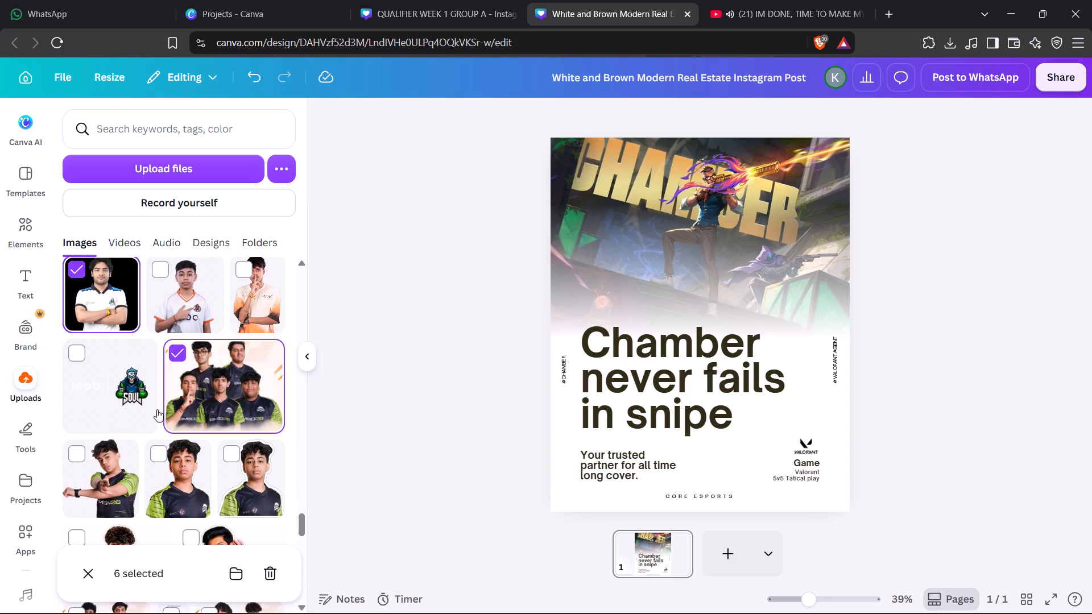
# Add the two team group photos, the K9 poster, the Mofaa welcome banner and both Event MVP graphics to the selected uploads and move them all to Trash.
pyautogui.scroll(-3, 157, 409)
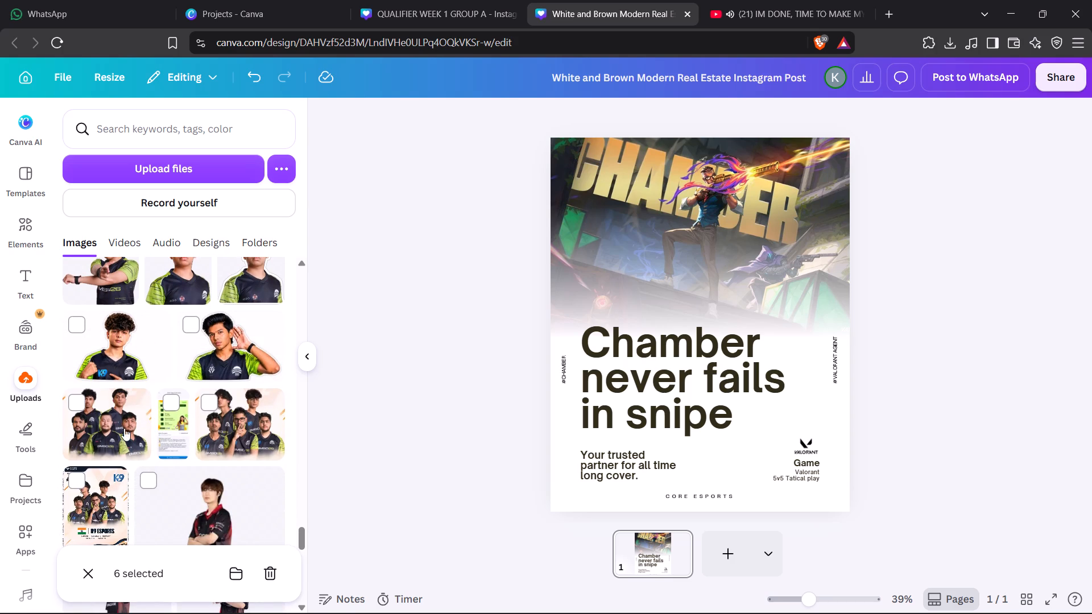
pyautogui.click(109, 421)
pyautogui.click(210, 397)
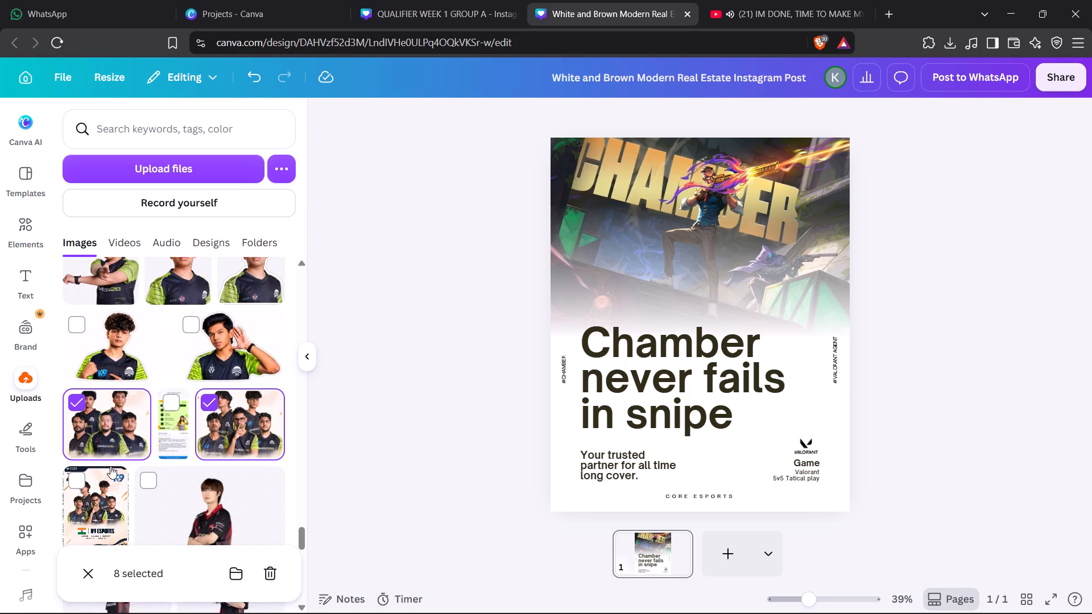
pyautogui.click(71, 480)
pyautogui.scroll(-6, 71, 480)
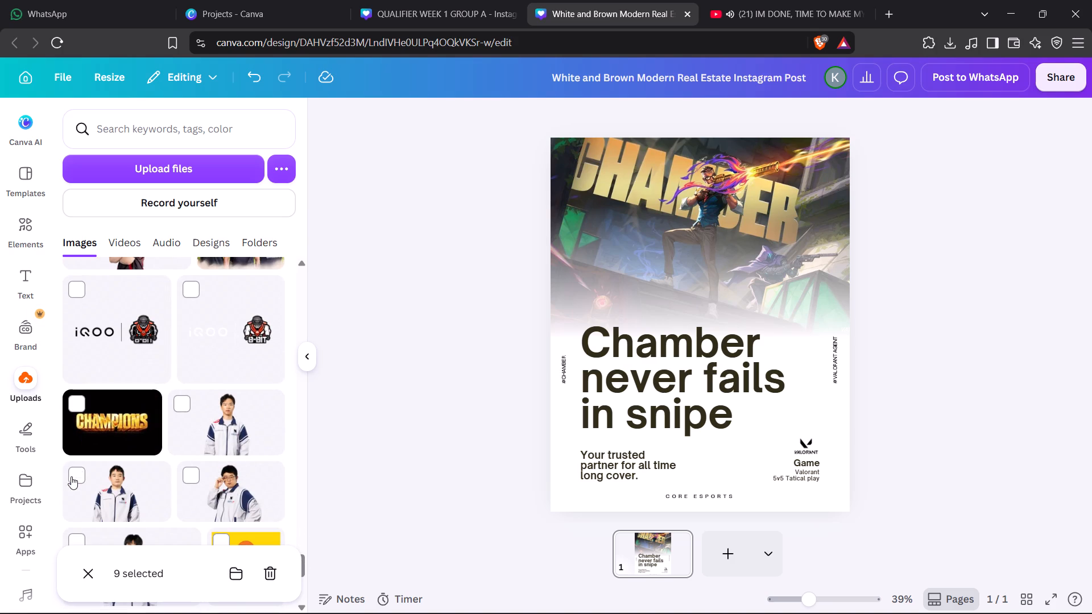
pyautogui.scroll(-8, 86, 451)
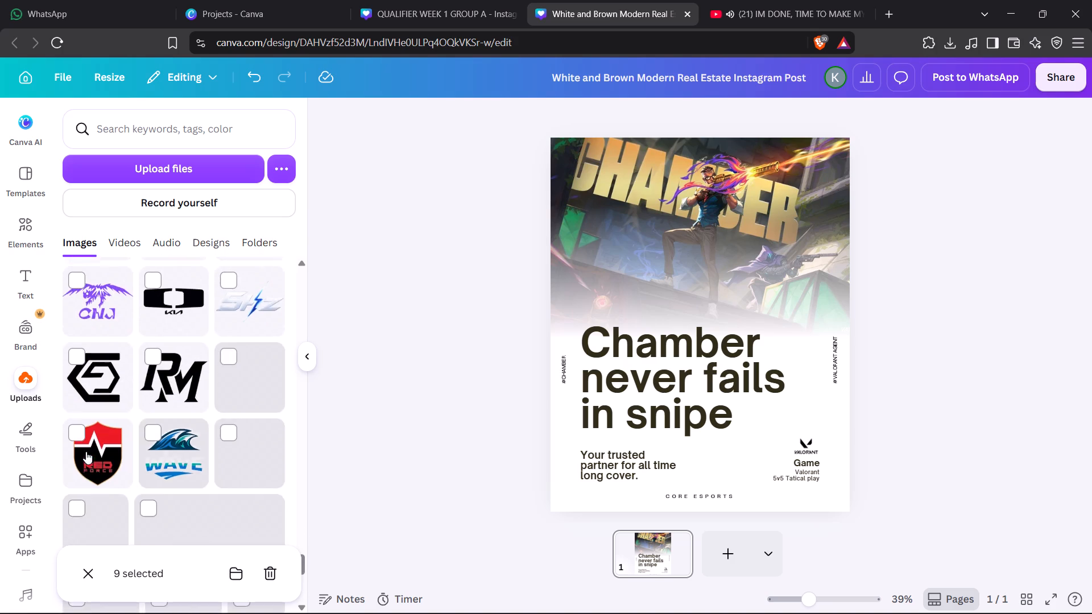
pyautogui.scroll(-1, 86, 451)
pyautogui.click(183, 409)
pyautogui.scroll(-2, 168, 426)
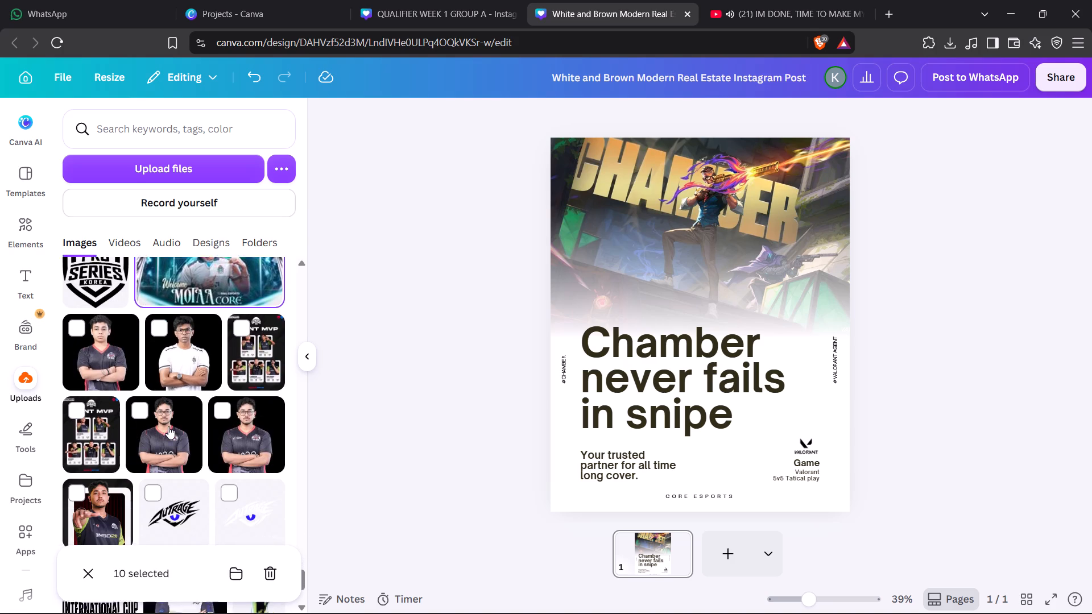
pyautogui.click(261, 351)
pyautogui.click(97, 414)
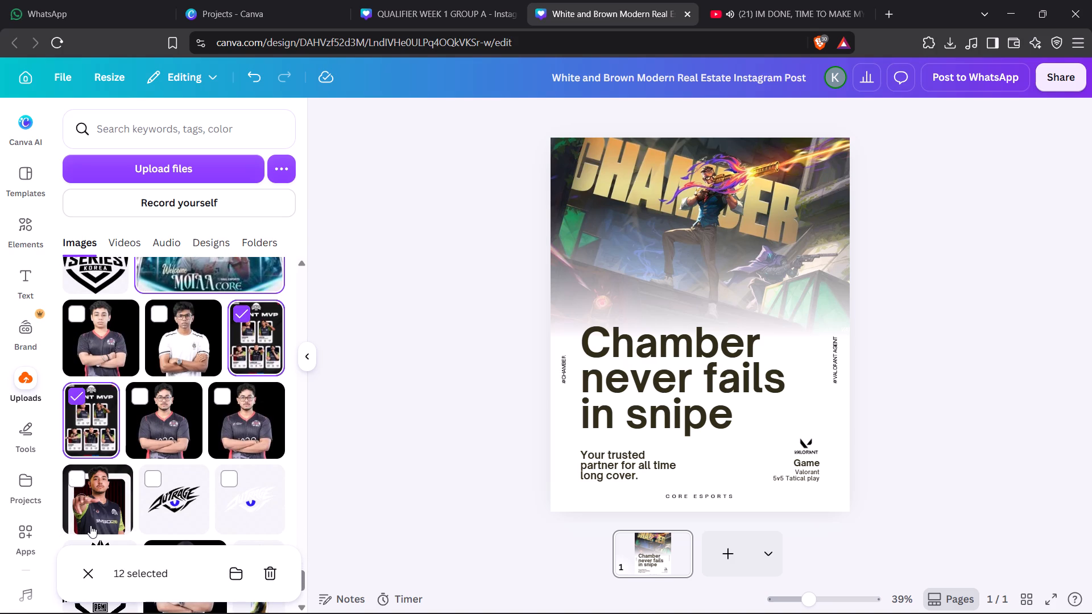
pyautogui.scroll(-3, 102, 469)
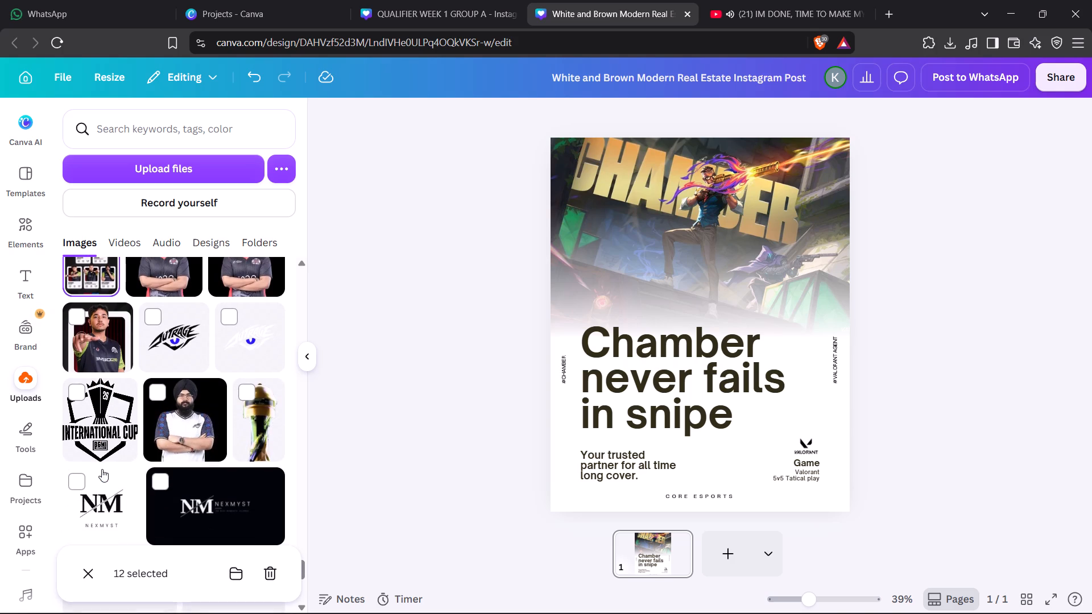
pyautogui.scroll(-5, 102, 469)
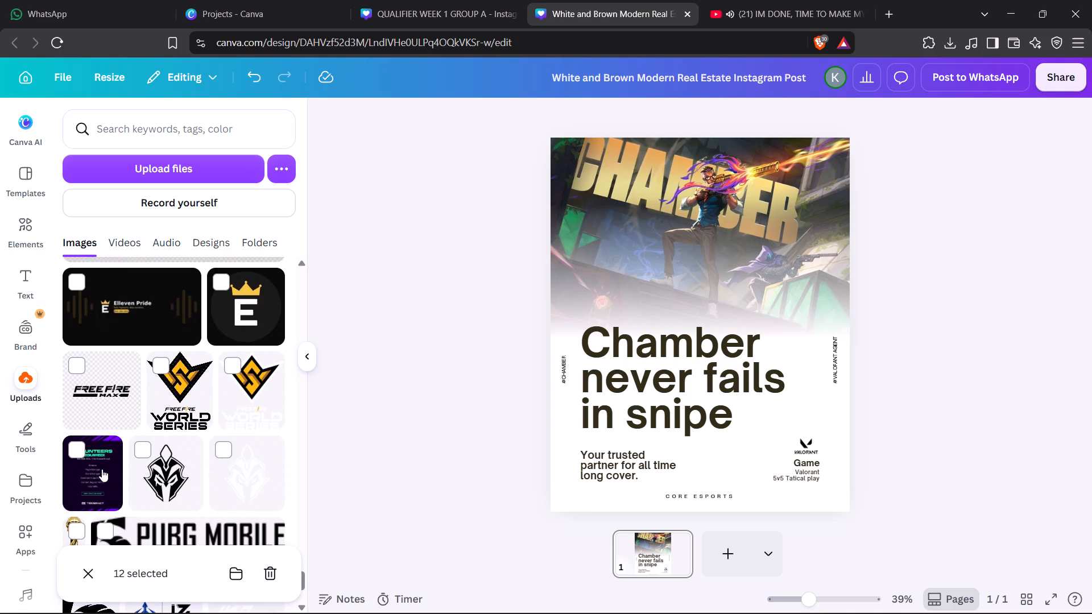
pyautogui.click(259, 579)
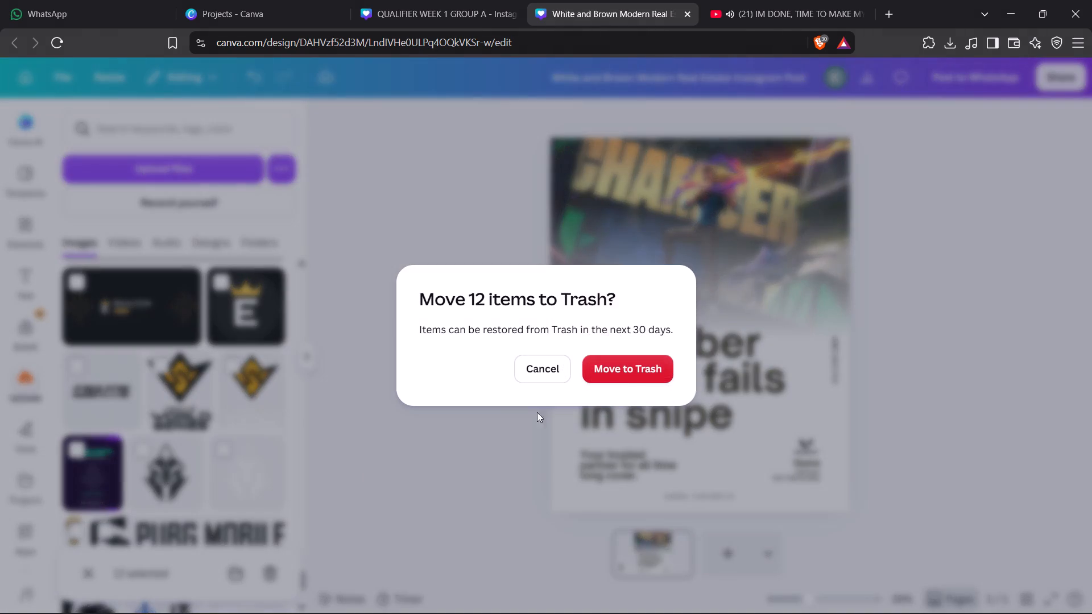
pyautogui.click(630, 369)
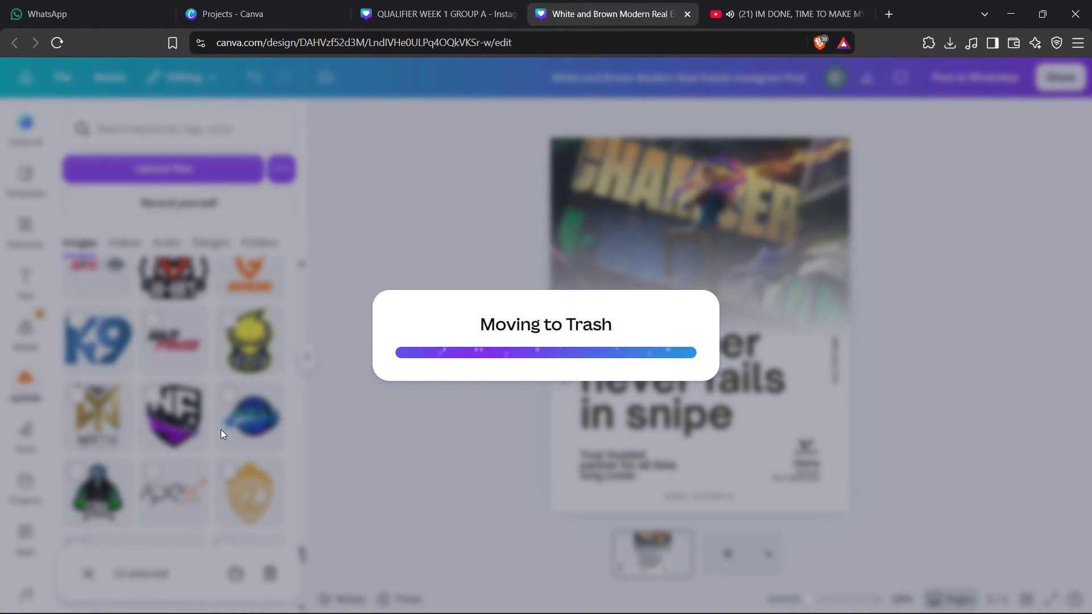
# Look through the remaining uploaded images, from player photos and team logos to the game artwork and tournament logos.
pyautogui.scroll(11, 221, 429)
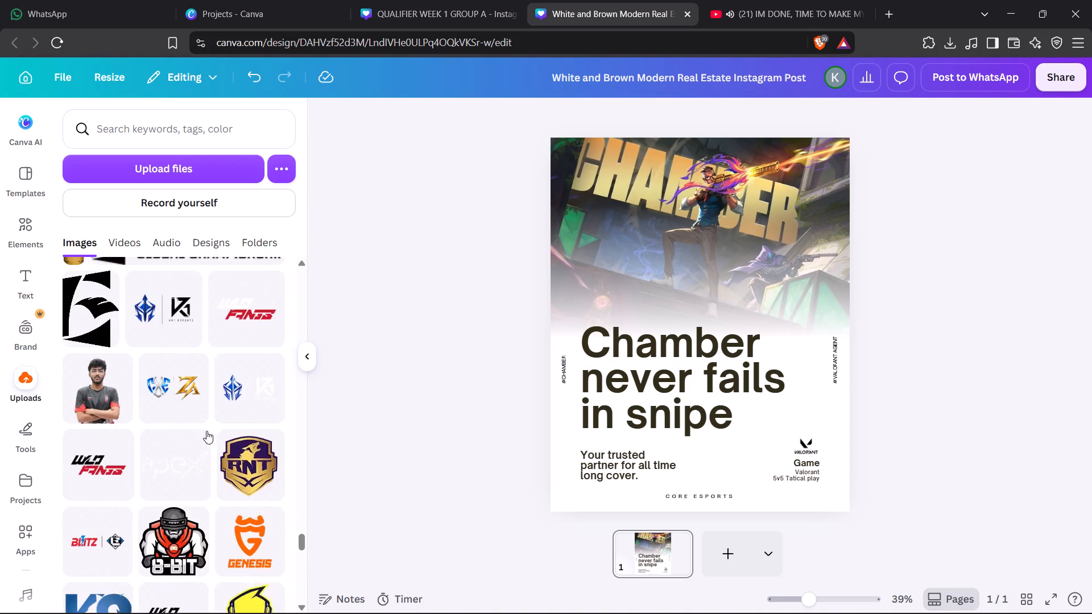
pyautogui.scroll(14, 206, 431)
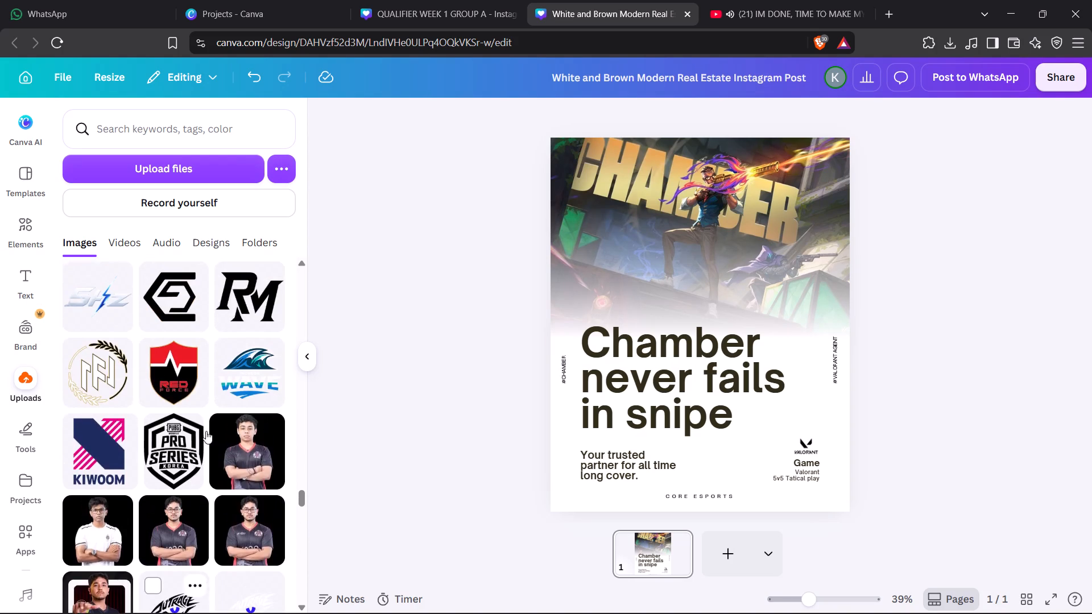
pyautogui.scroll(13, 206, 431)
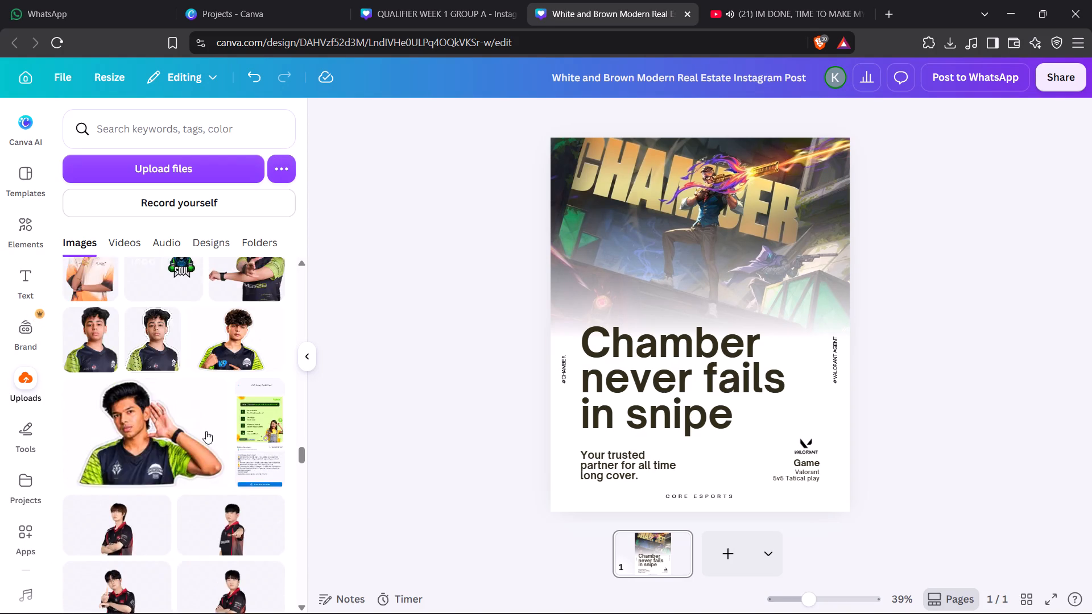
pyautogui.scroll(12, 206, 431)
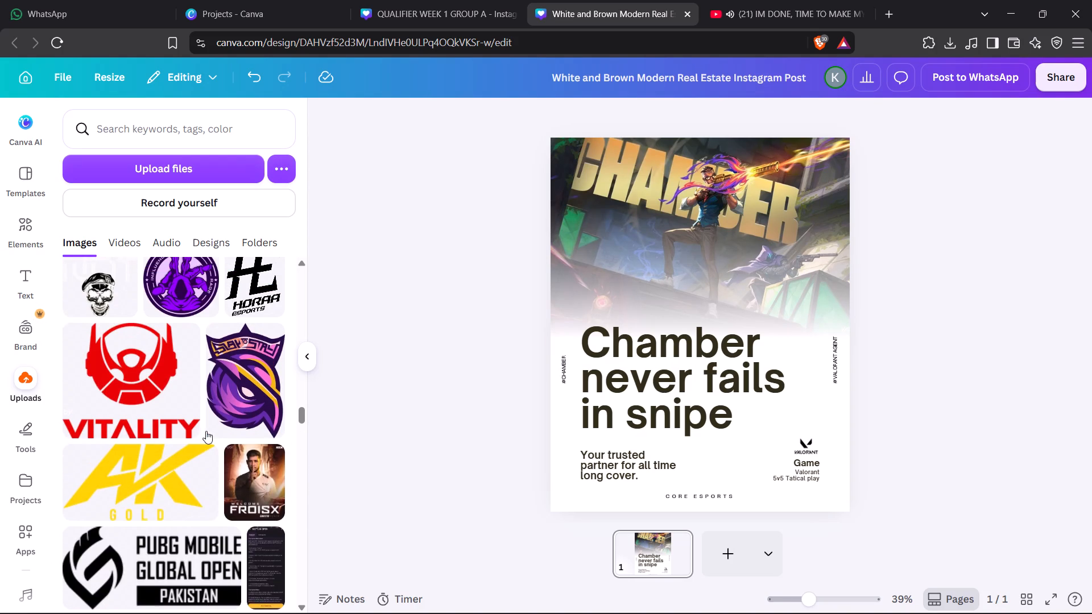
pyautogui.scroll(11, 206, 431)
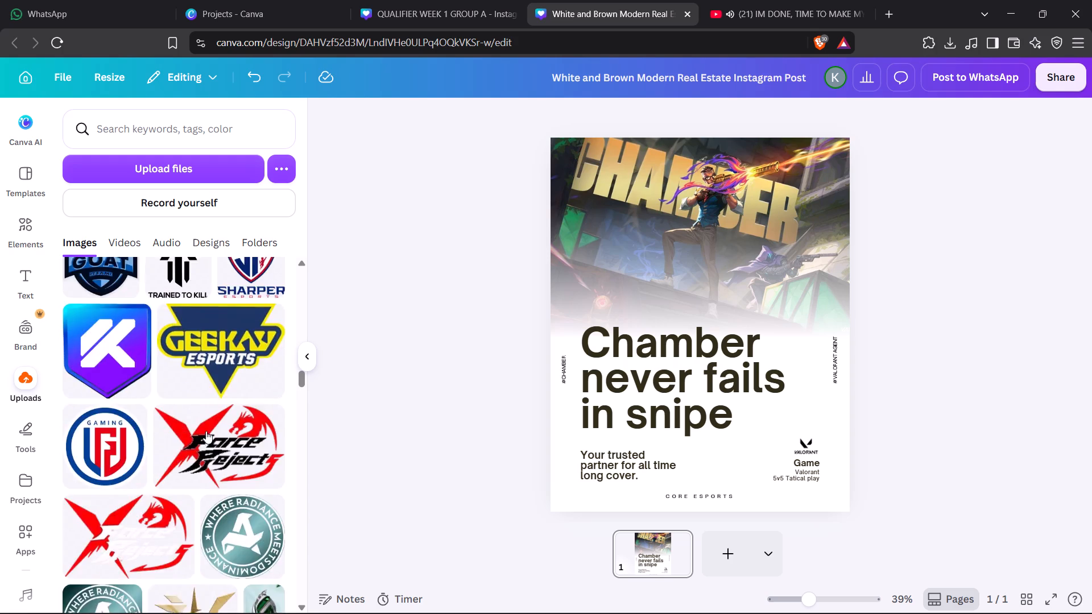
pyautogui.scroll(10, 206, 431)
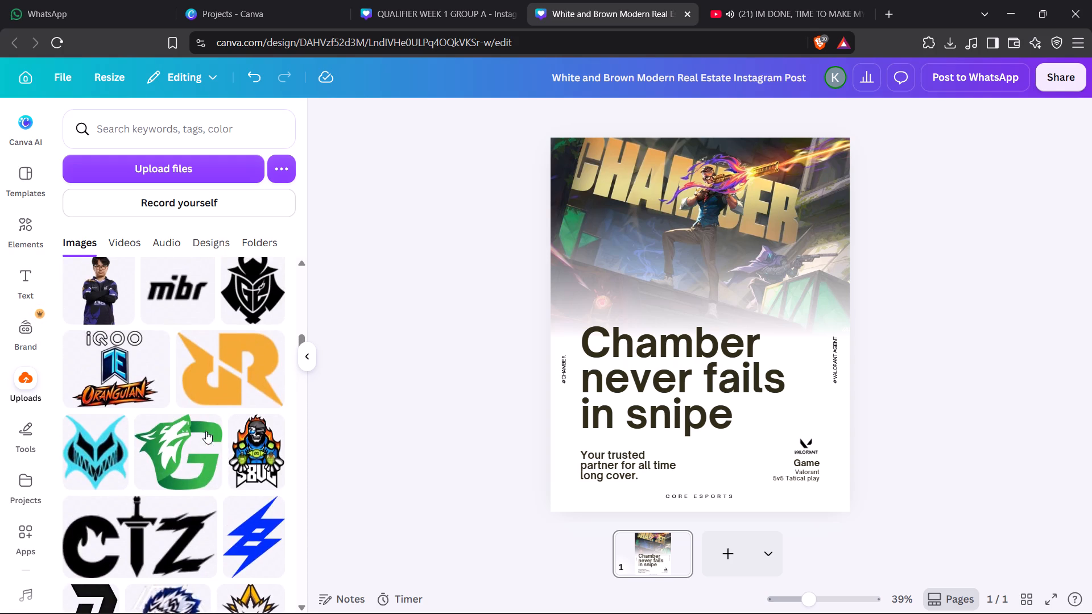
pyautogui.scroll(10, 206, 431)
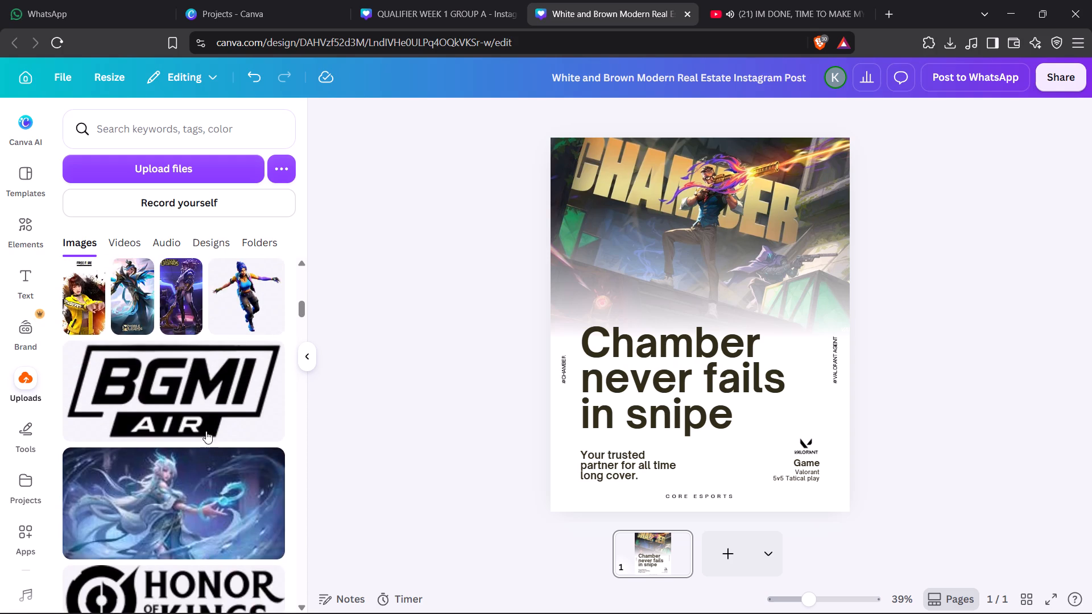
pyautogui.scroll(6, 206, 431)
pyautogui.scroll(-12, 206, 431)
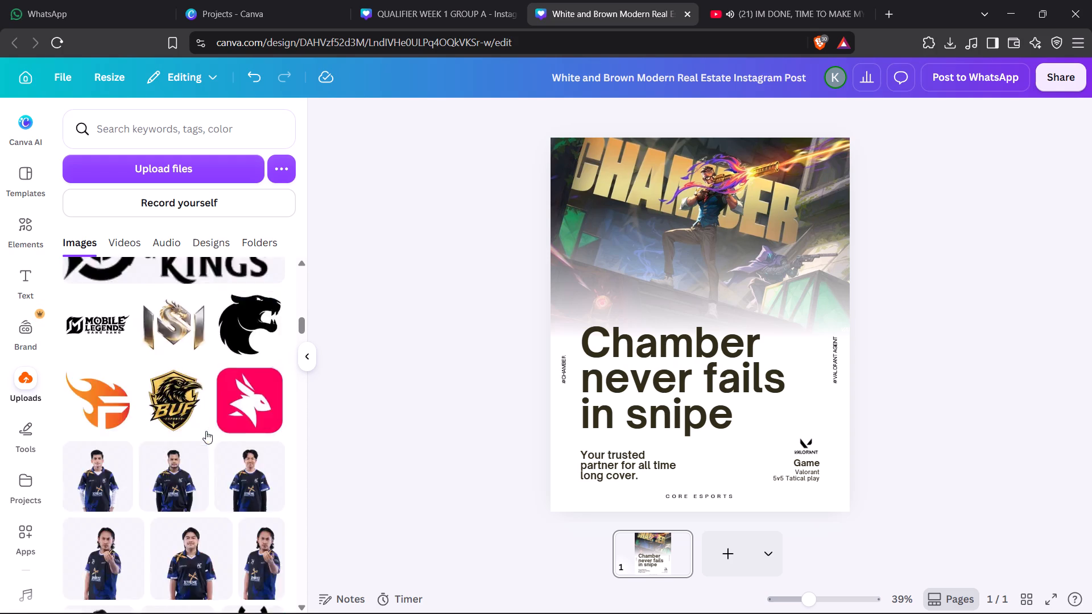
pyautogui.scroll(-3, 206, 431)
pyautogui.scroll(-20, 206, 431)
pyautogui.scroll(-1, 206, 431)
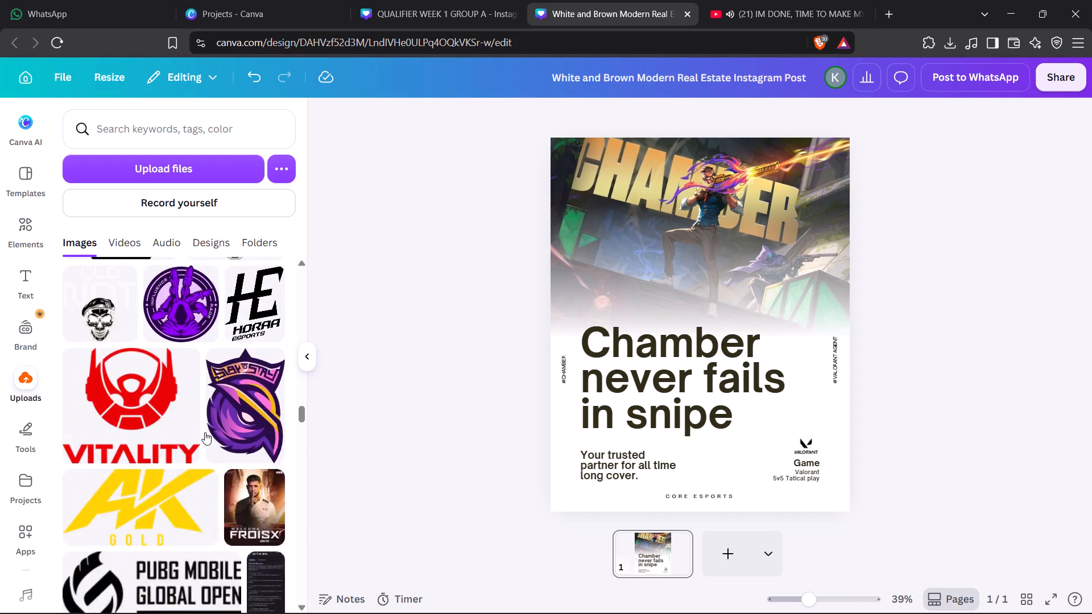
pyautogui.scroll(-20, 205, 432)
pyautogui.scroll(-7, 205, 432)
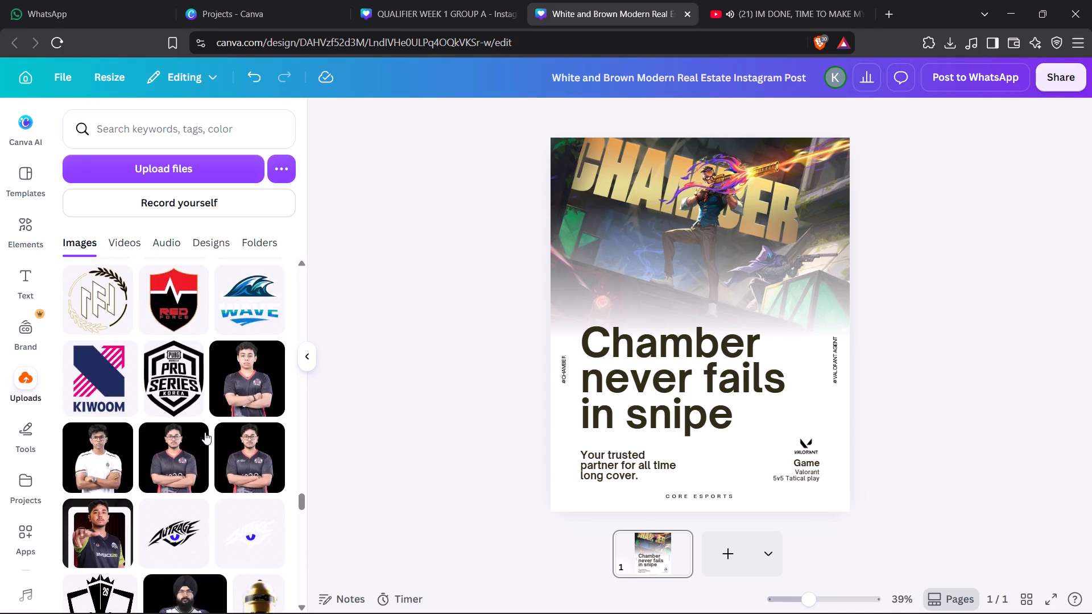
pyautogui.scroll(-20, 205, 432)
pyautogui.scroll(-7, 205, 432)
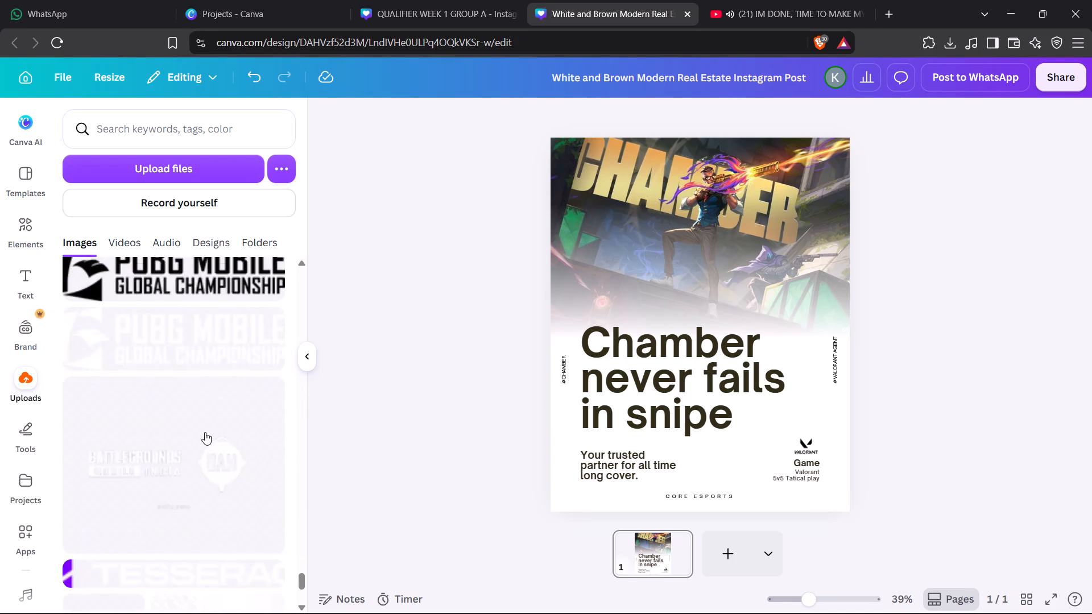
pyautogui.scroll(-6, 205, 432)
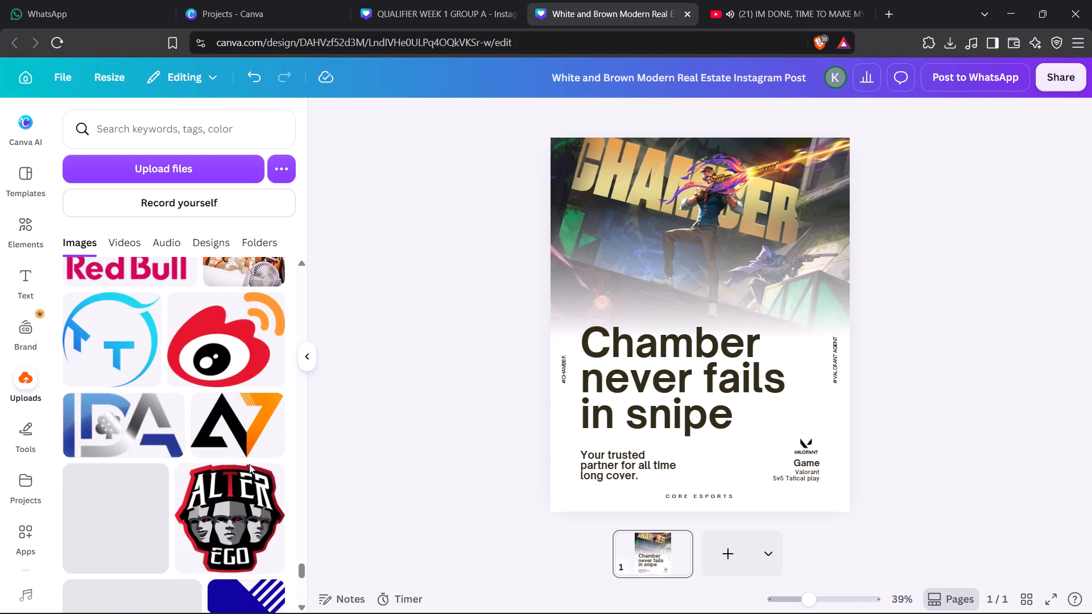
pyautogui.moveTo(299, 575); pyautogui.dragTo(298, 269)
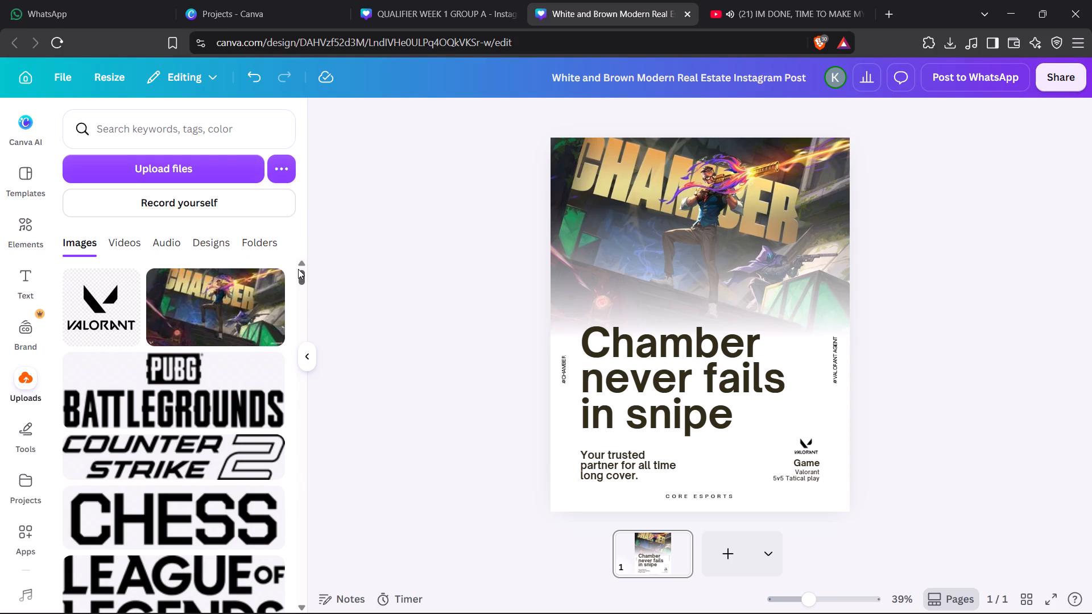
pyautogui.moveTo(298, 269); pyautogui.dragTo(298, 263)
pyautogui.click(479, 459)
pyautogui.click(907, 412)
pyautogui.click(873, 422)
# Duplicate the Valorant logo and place the copy over the artwork's lower left, just above the headline.
pyautogui.click(818, 445)
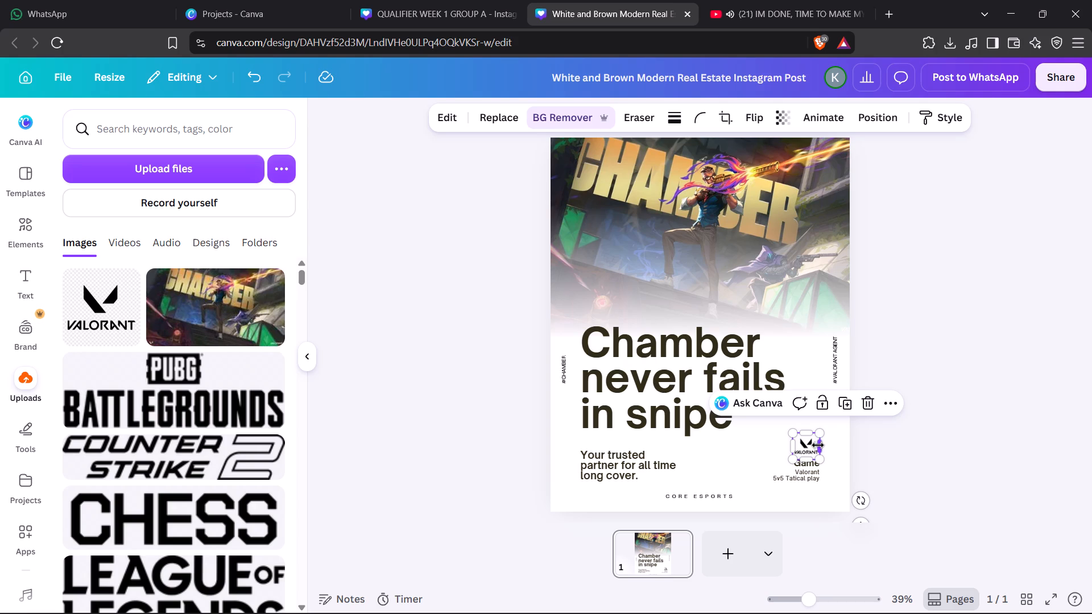
pyautogui.click(847, 409)
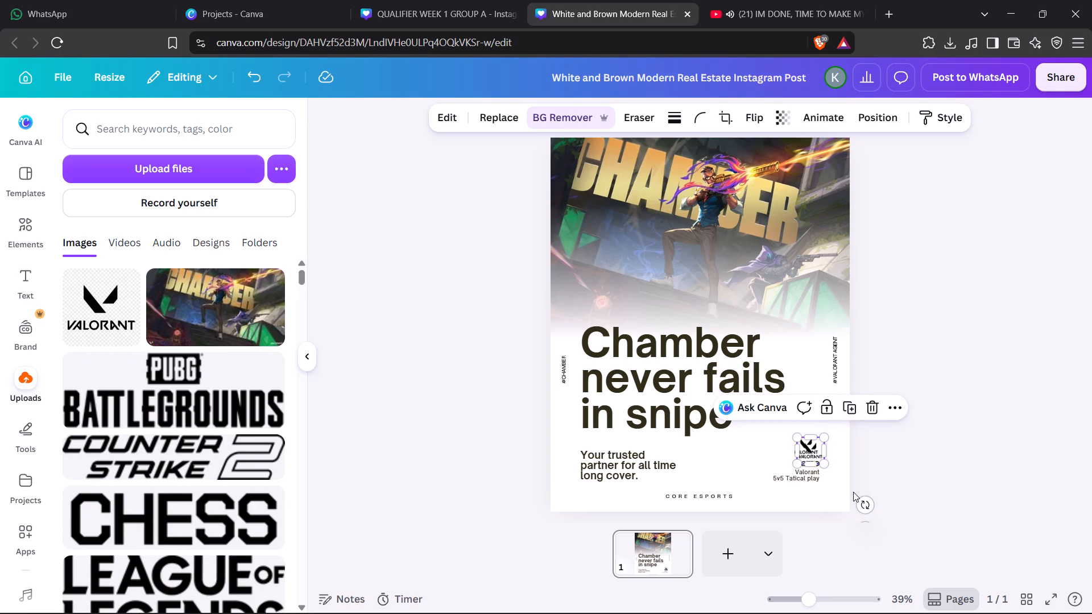
pyautogui.moveTo(806, 449); pyautogui.dragTo(667, 287)
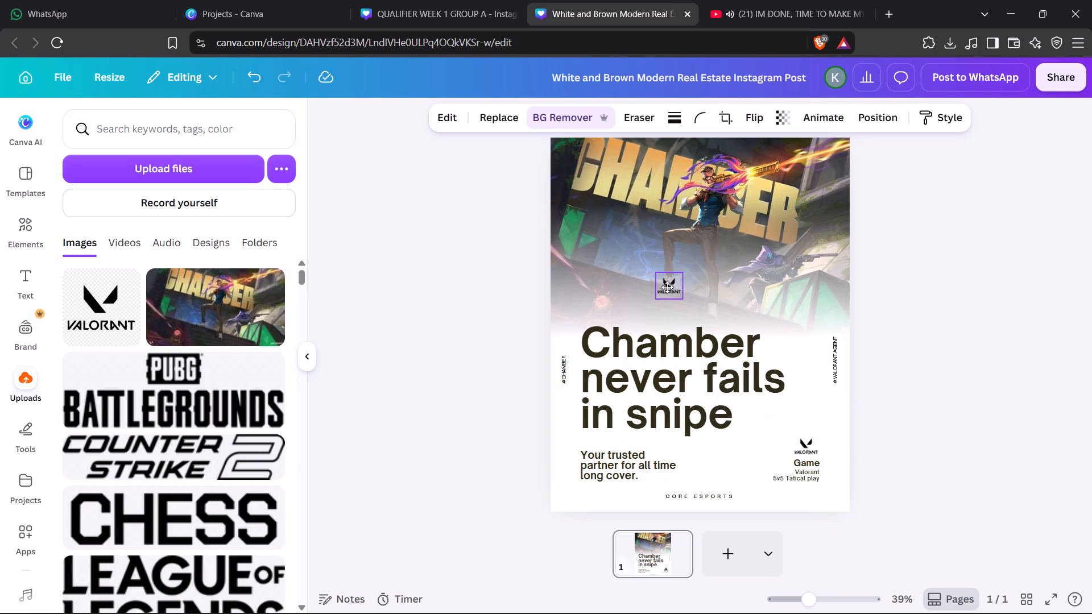
pyautogui.moveTo(667, 287); pyautogui.dragTo(574, 274)
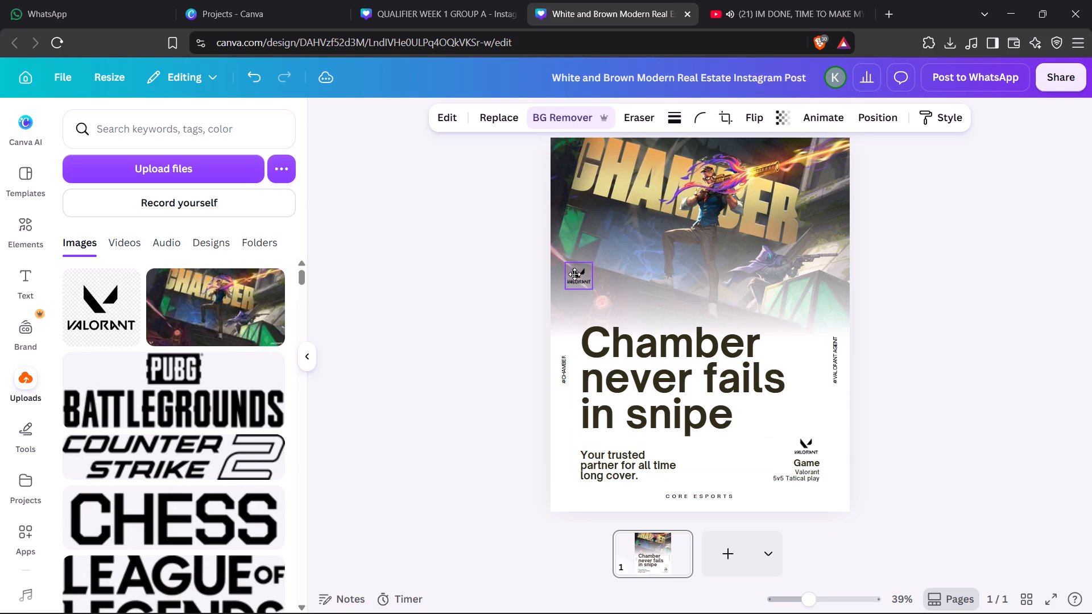
pyautogui.moveTo(574, 274); pyautogui.dragTo(575, 287)
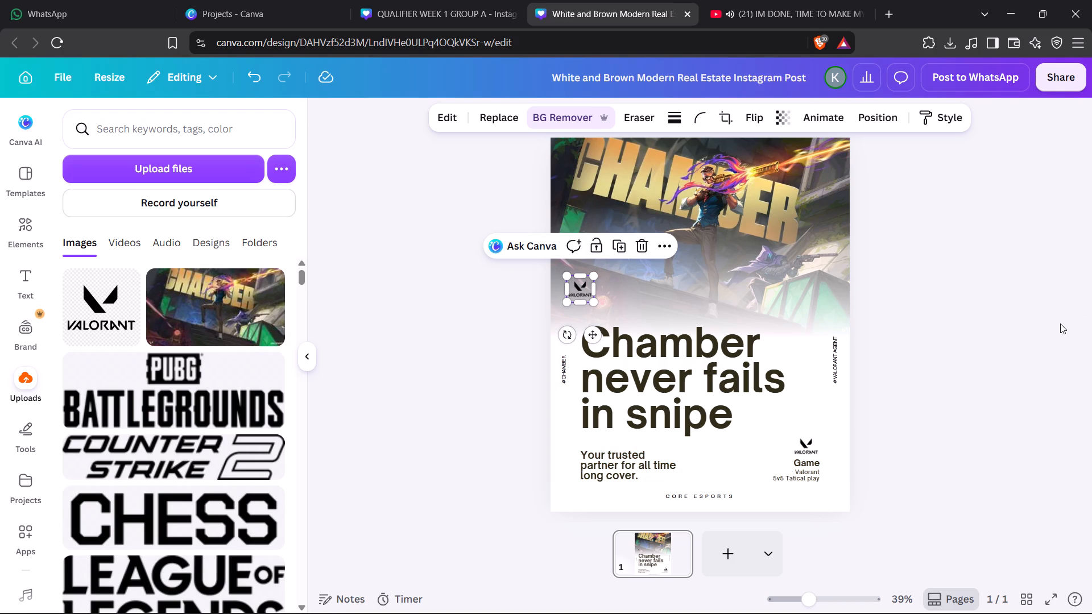
pyautogui.click(1060, 323)
# Delete the original Valorant logo above the "Game" label.
pyautogui.click(817, 437)
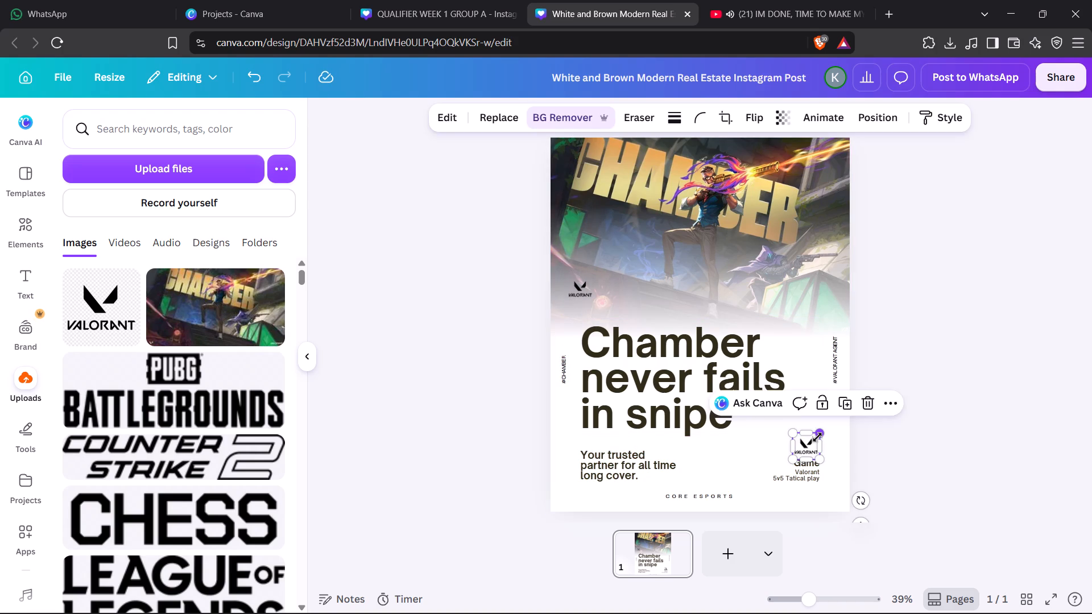
pyautogui.press('Delete')
pyautogui.click(987, 292)
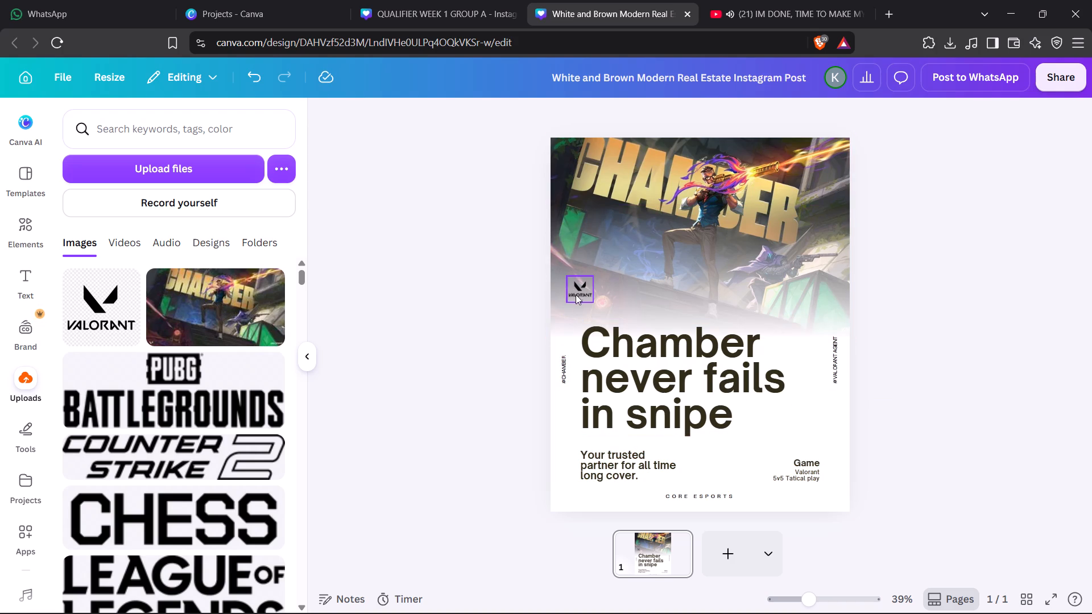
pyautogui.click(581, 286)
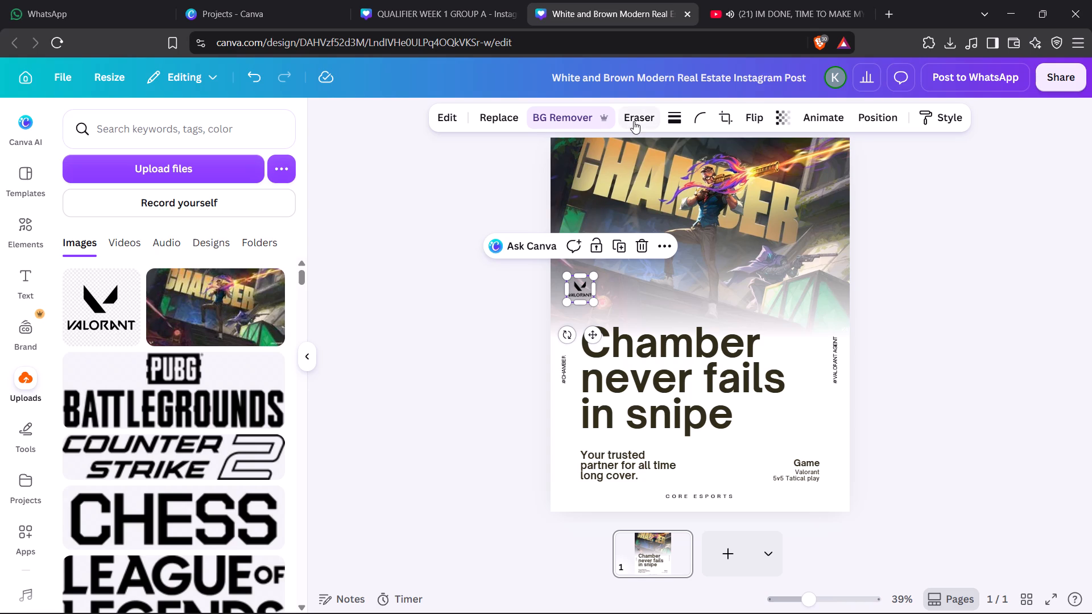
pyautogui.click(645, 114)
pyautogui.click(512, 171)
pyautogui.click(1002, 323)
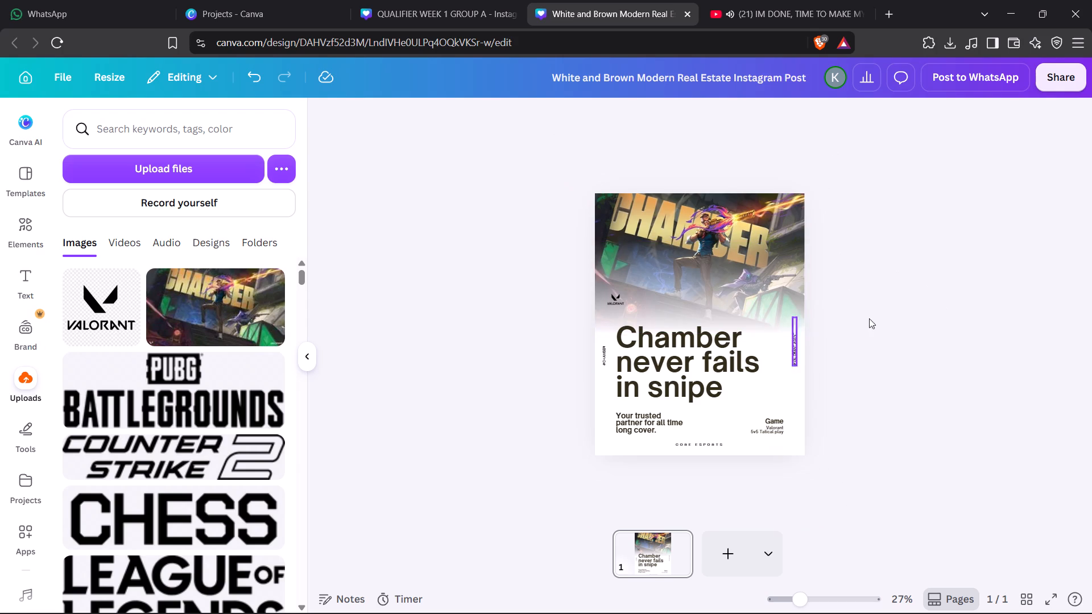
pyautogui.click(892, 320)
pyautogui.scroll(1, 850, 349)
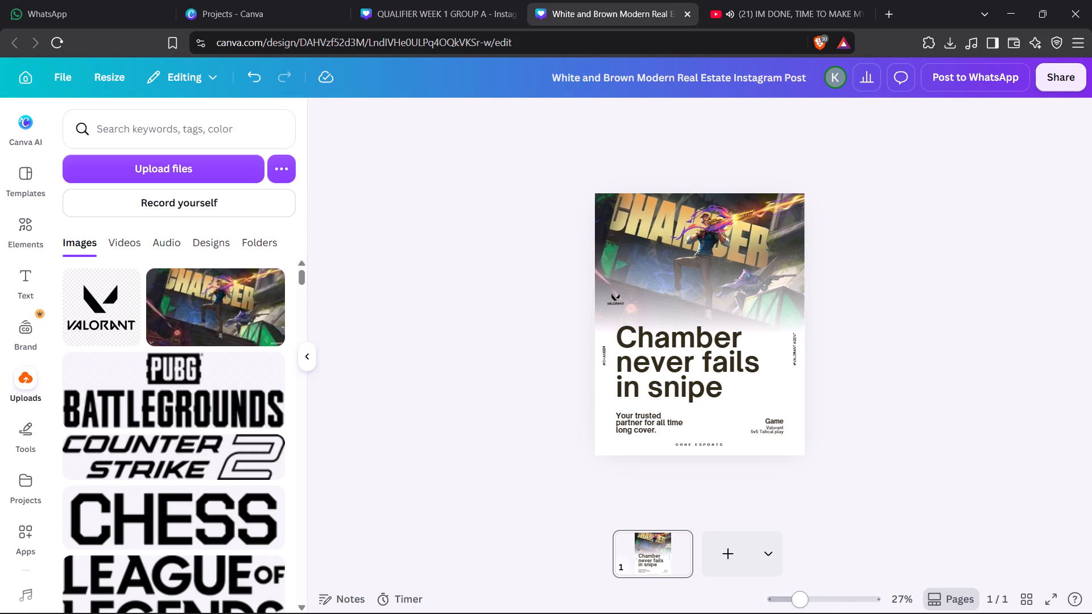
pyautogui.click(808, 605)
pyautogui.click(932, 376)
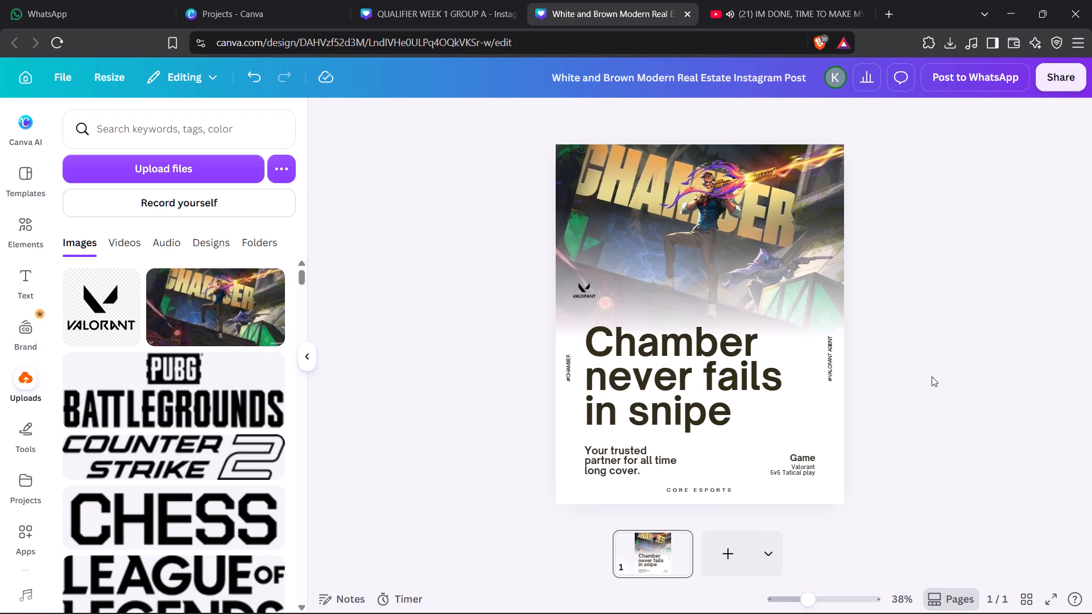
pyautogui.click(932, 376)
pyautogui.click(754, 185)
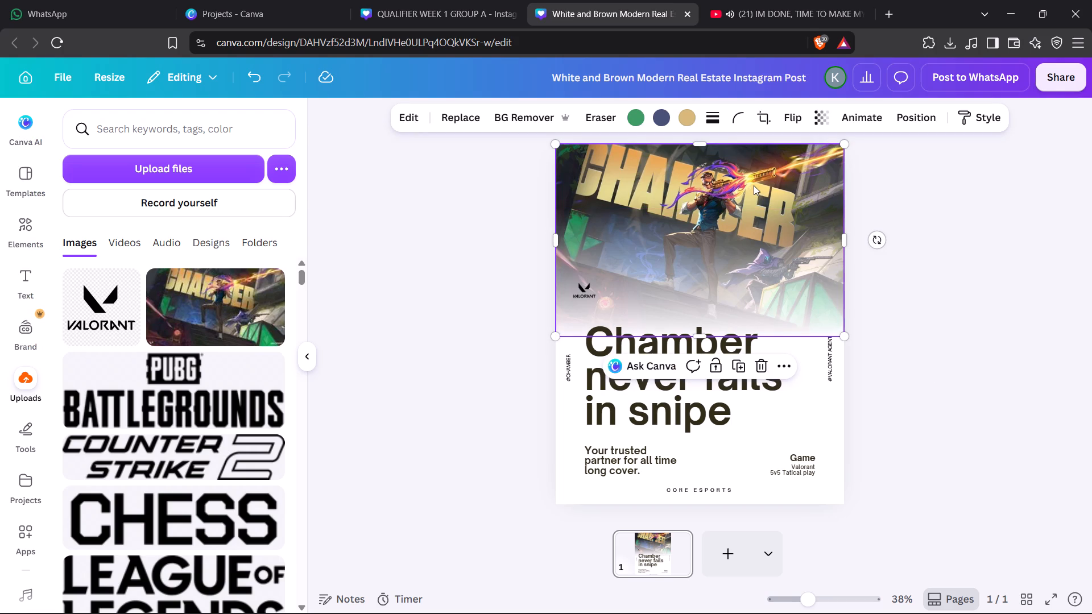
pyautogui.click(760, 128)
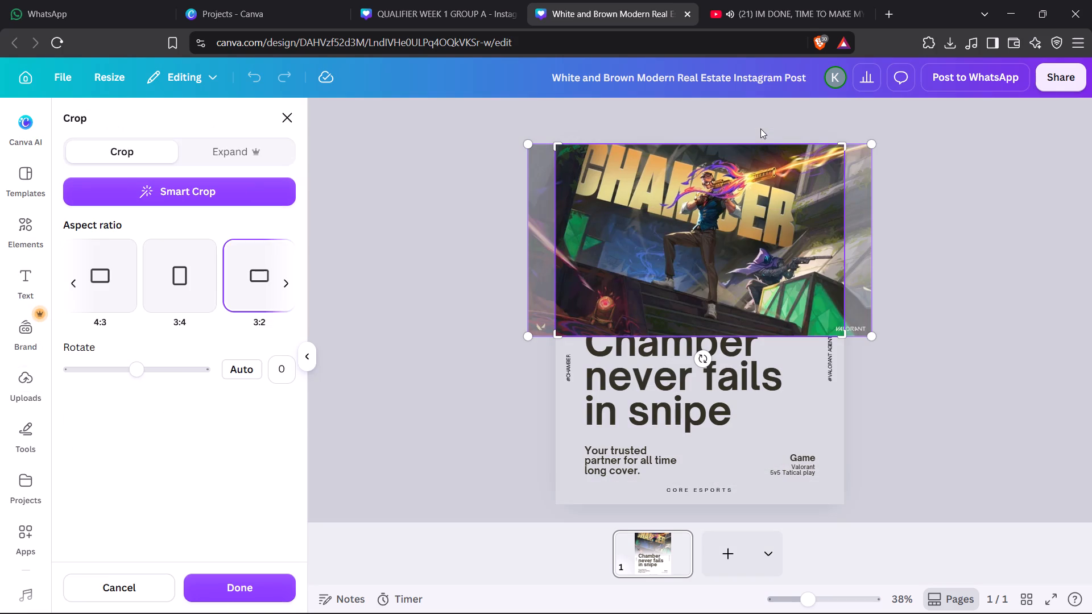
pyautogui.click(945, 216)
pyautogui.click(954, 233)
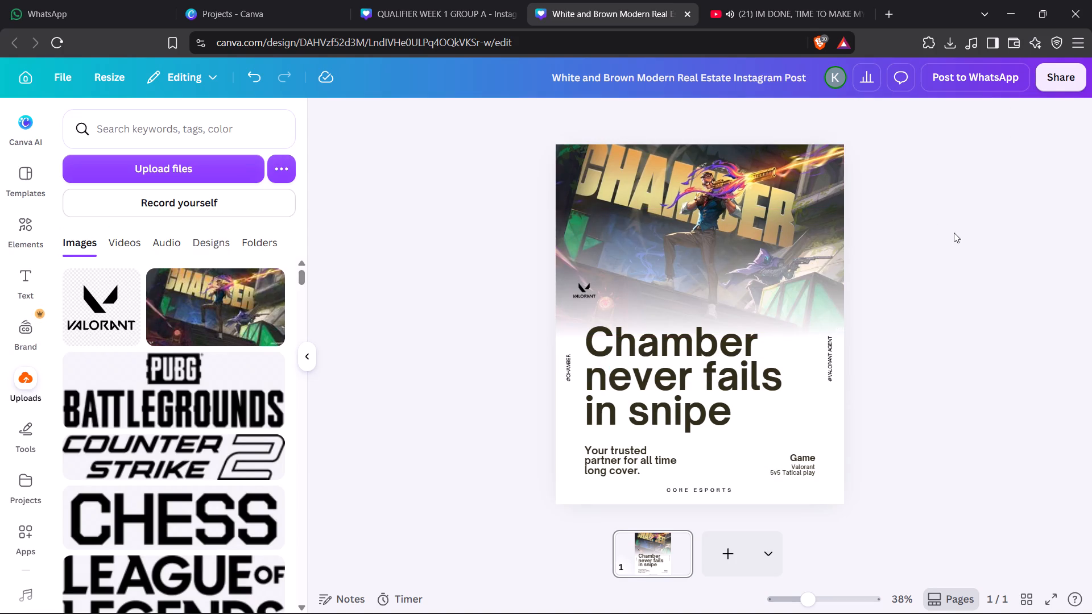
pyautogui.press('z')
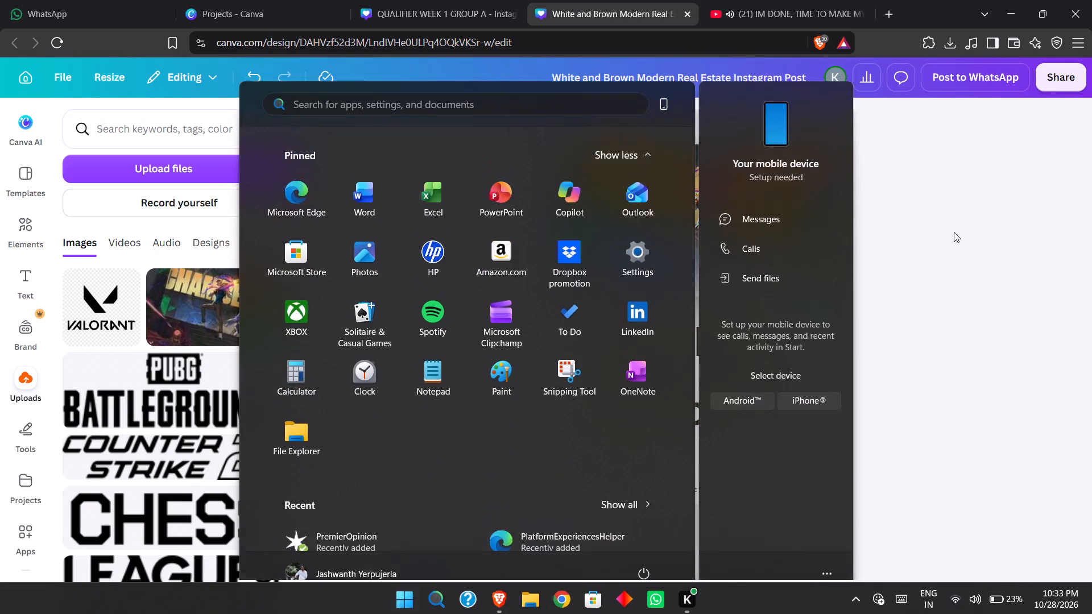
# Close the QUALIFIER WEEK 1 GROUP A design and the Canva Projects page, keeping the Chamber post open.
pyautogui.click(454, 0)
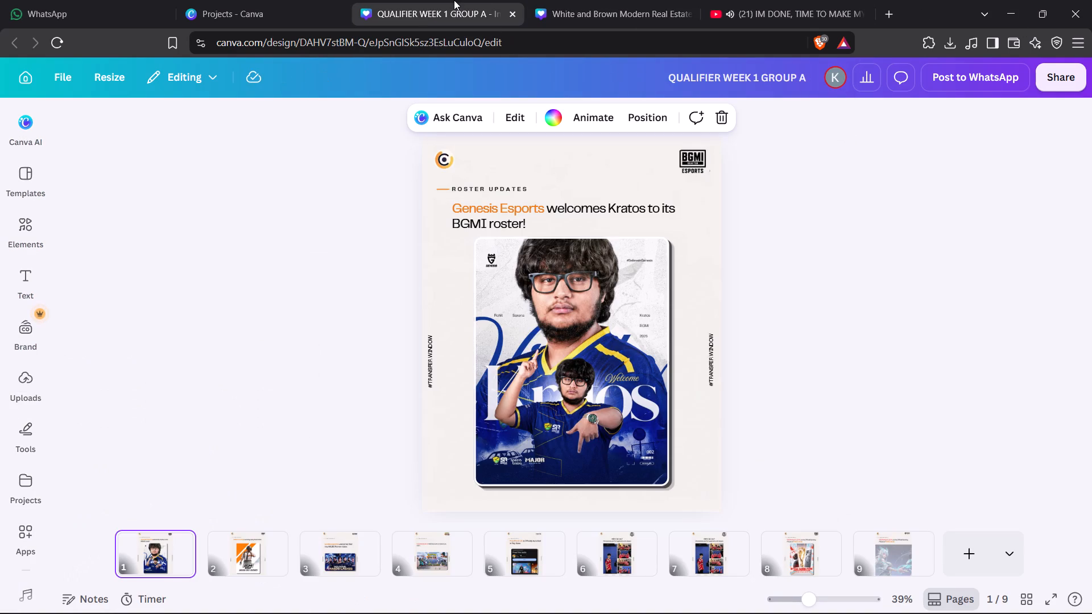
pyautogui.click(515, 9)
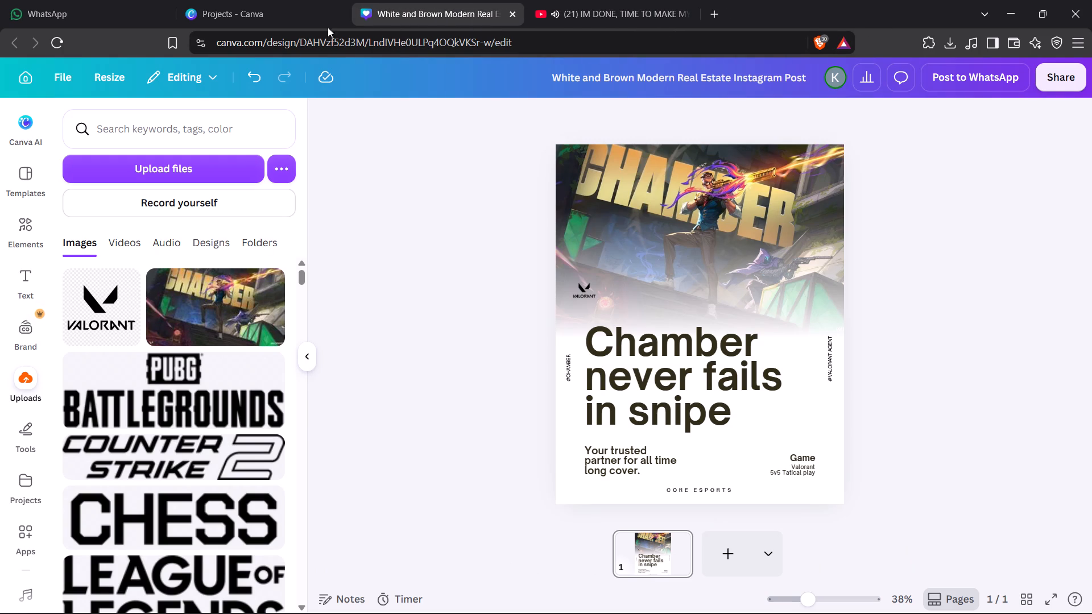
pyautogui.click(339, 12)
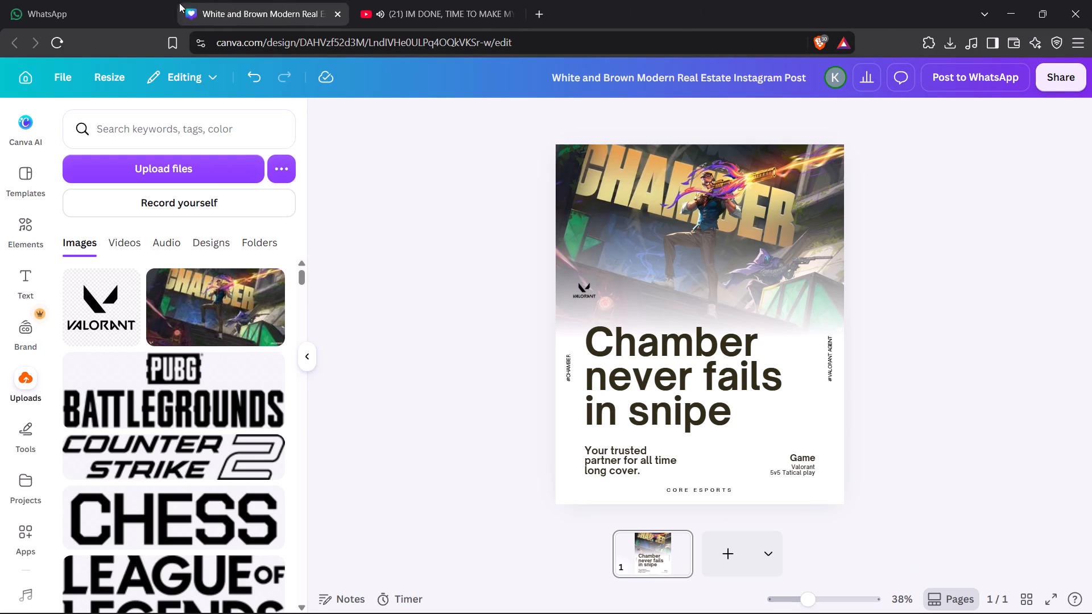